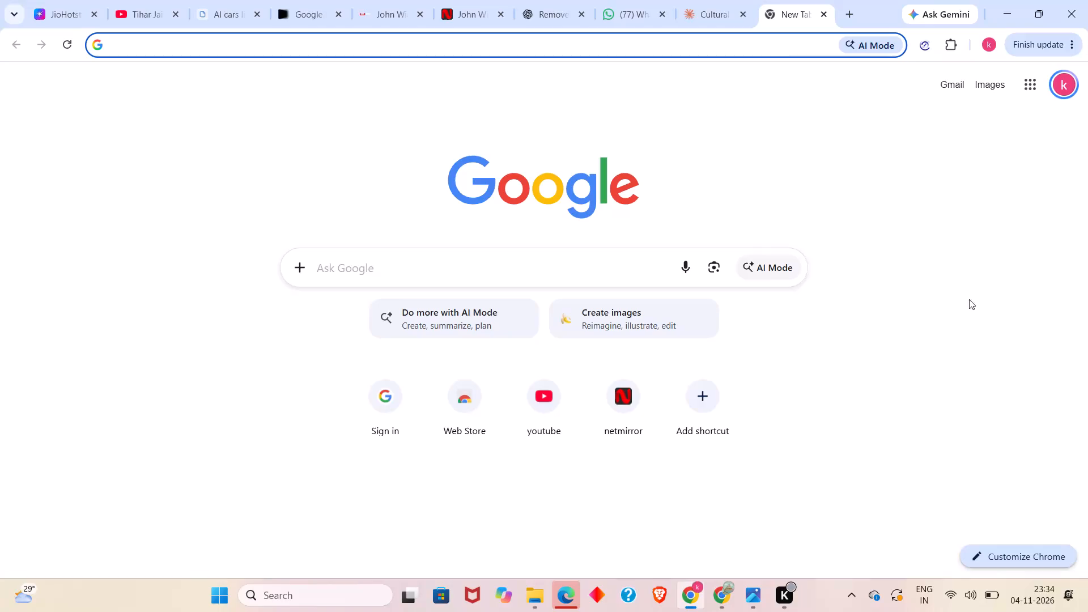
Search the web for "google form", open the Google Forms site and create a blank form.
click(609, 272)
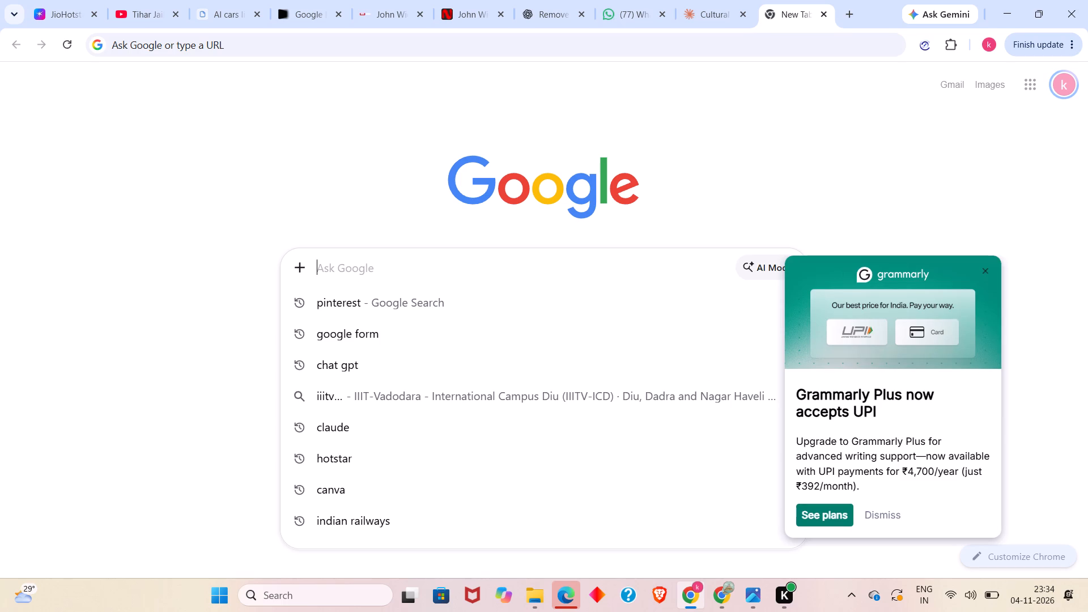
text(goo)
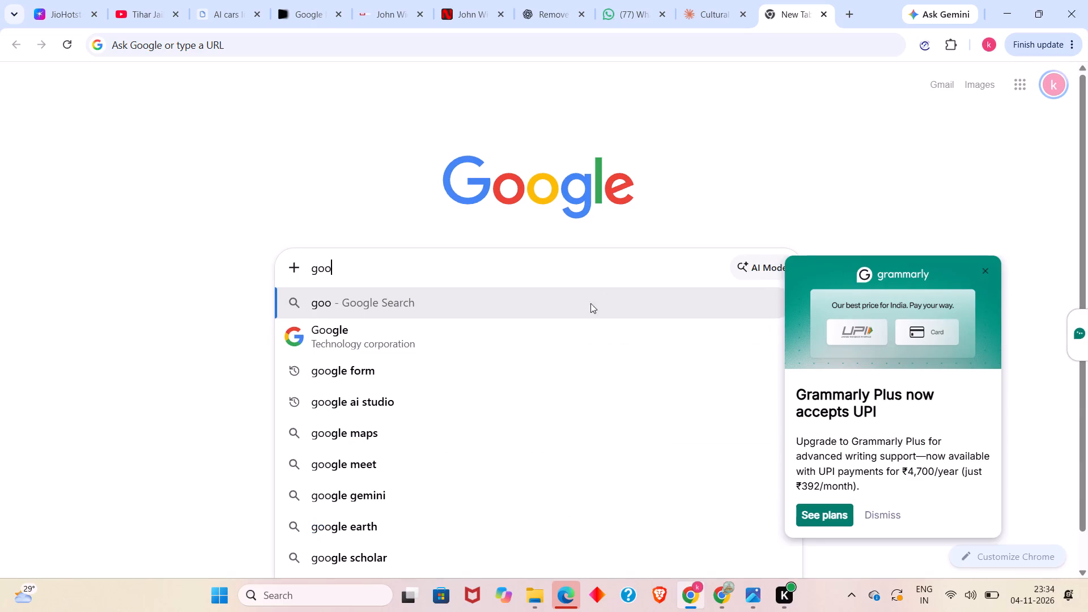
click(567, 367)
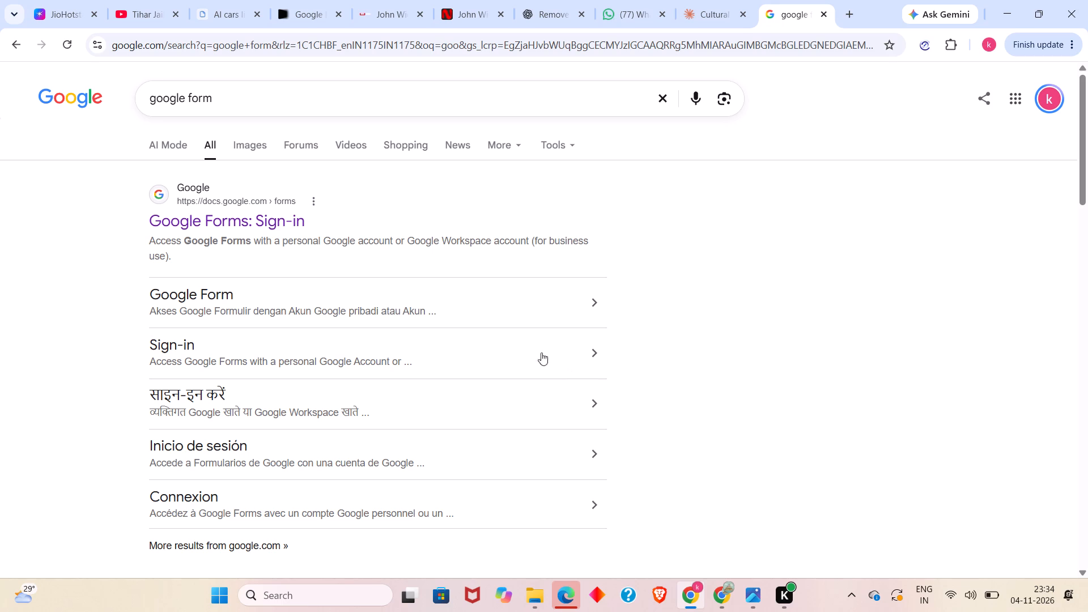
click(257, 214)
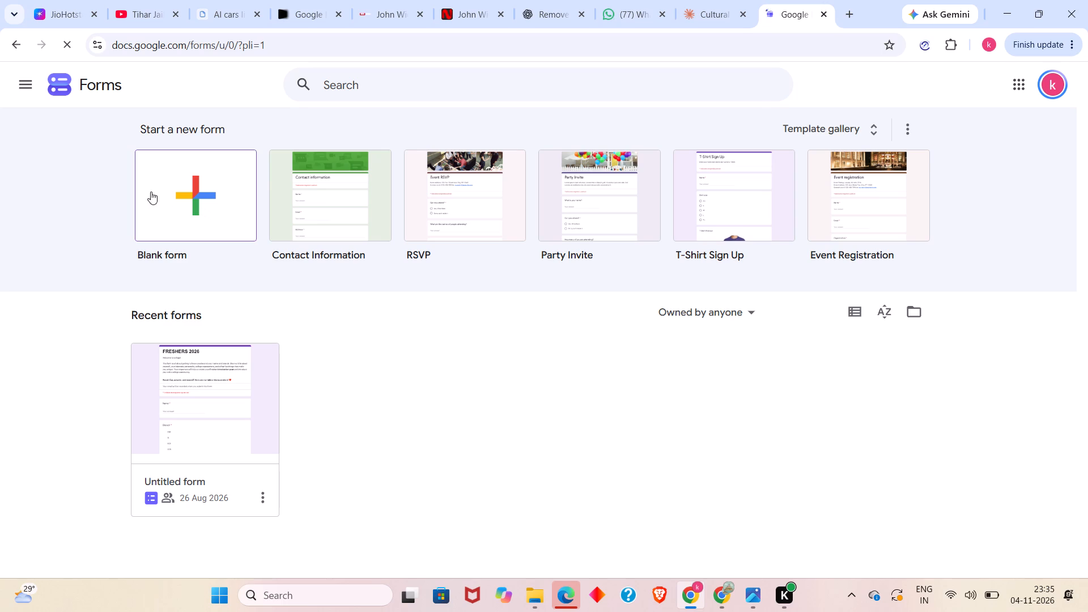
click(165, 196)
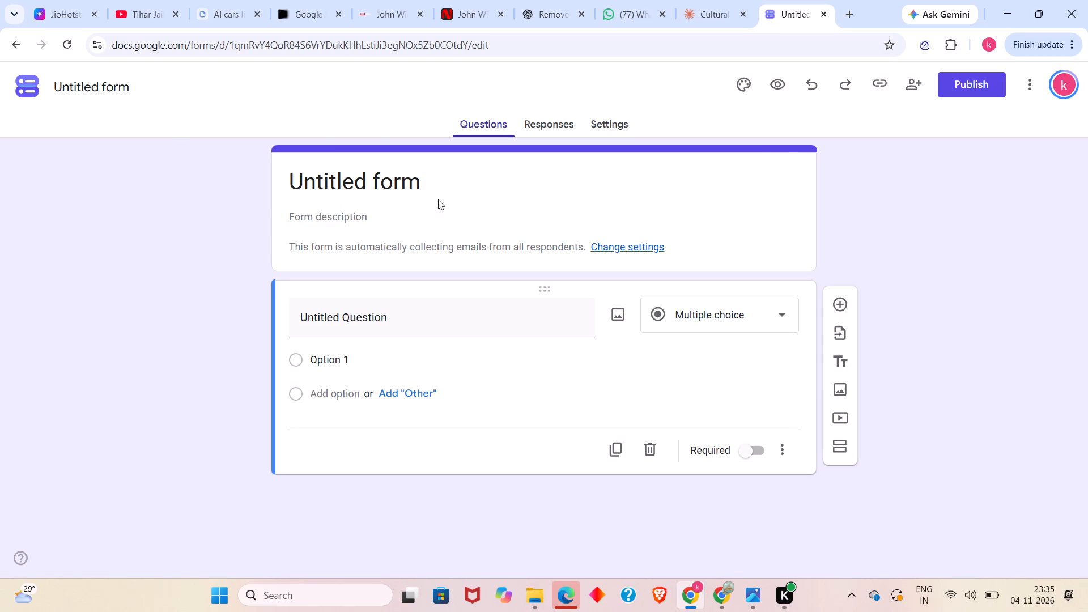
Replace the default title of the blank form with "RANGOLI".
double_click(464, 181)
key(BackSpace)
key(BackSpace)
key(BackSpace)
key(BackSpace)
key(BackSpace)
key(BackSpace)
key(BackSpace)
key(BackSpace)
key(BackSpace)
key(BackSpace)
key(BackSpace)
key(BackSpace)
key(BackSpace)
key(BackSpace)
key(BackSpace)
key(BackSpace)
key(BackSpace)
key(BackSpace)
key(BackSpace)
key(BackSpace)
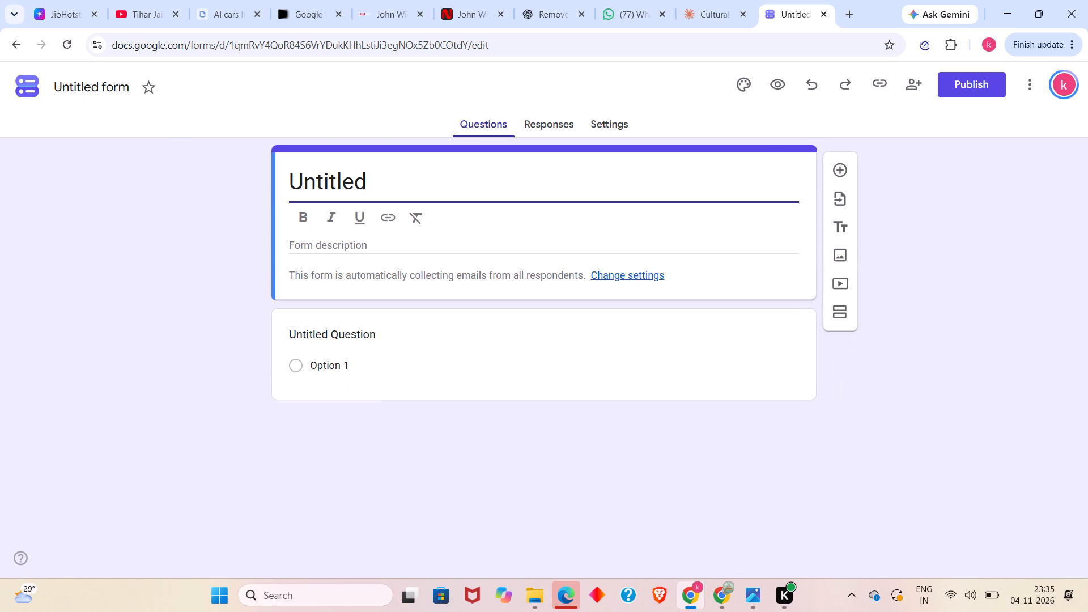
text(RANGOLI)
key(space)
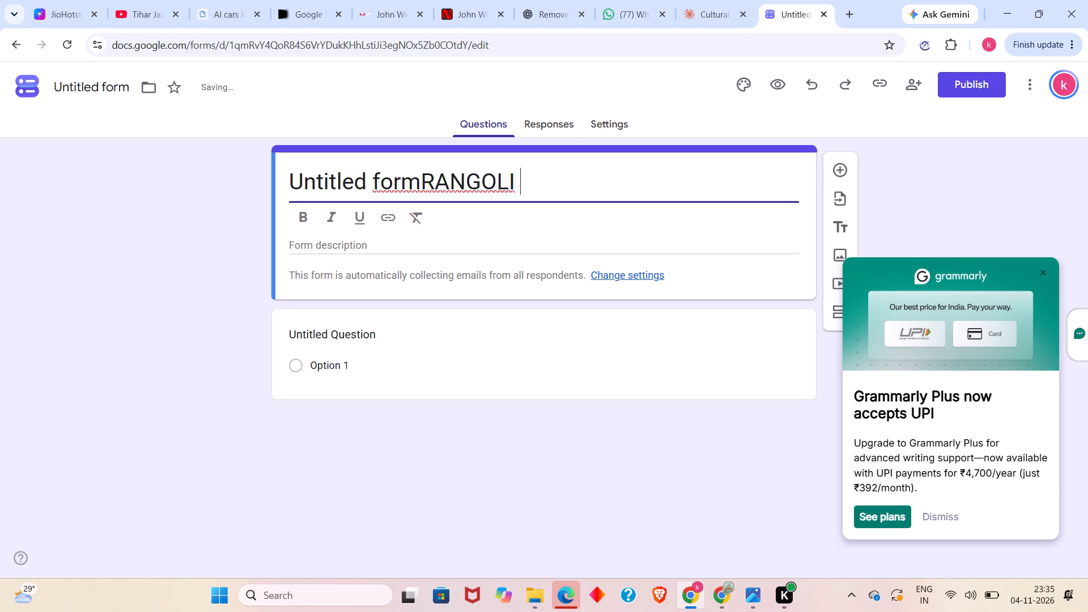
key(Left)
key(Left)
key(Left)
key(Left)
key(Left)
key(Left)
key(Left)
key(Left)
key(Left)
key(Left)
key(Left)
key(Right)
key(Right)
key(Right)
key(BackSpace)
key(BackSpace)
key(BackSpace)
key(BackSpace)
key(BackSpace)
key(BackSpace)
key(BackSpace)
key(BackSpace)
key(BackSpace)
key(BackSpace)
key(BackSpace)
key(BackSpace)
key(BackSpace)
key(BackSpace)
key(BackSpace)
key(BackSpace)
key(BackSpace)
key(BackSpace)
key(BackSpace)
key(BackSpace)
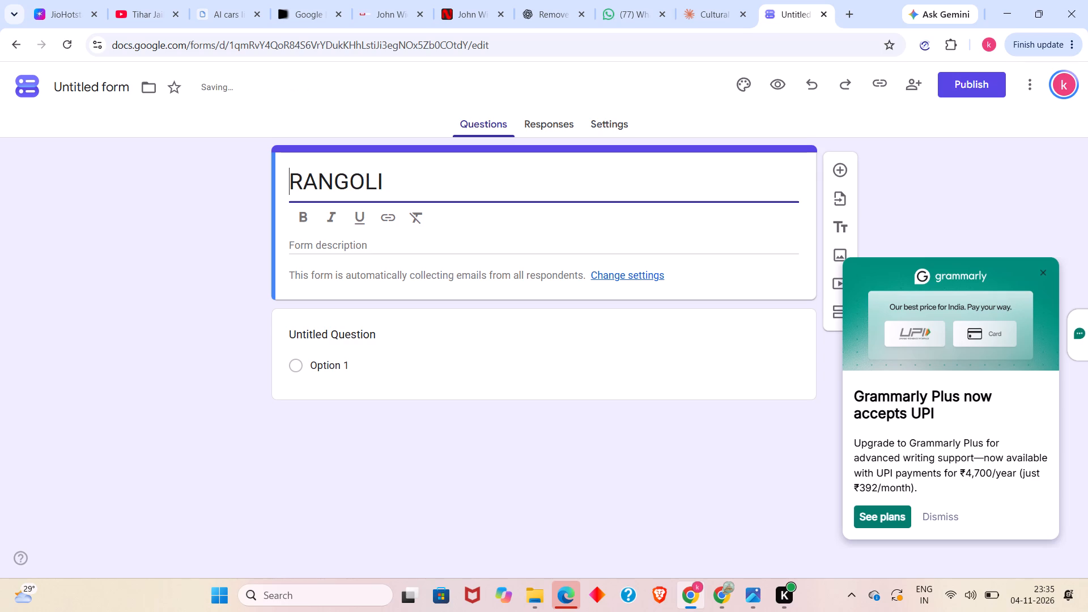
Extend the form title after "RANGOLI" with "COMPITI".
key(Right)
key(Right)
key(Right)
key(Right)
key(Right)
key(Right)
key(Right)
key(Right)
key(Right)
key(Right)
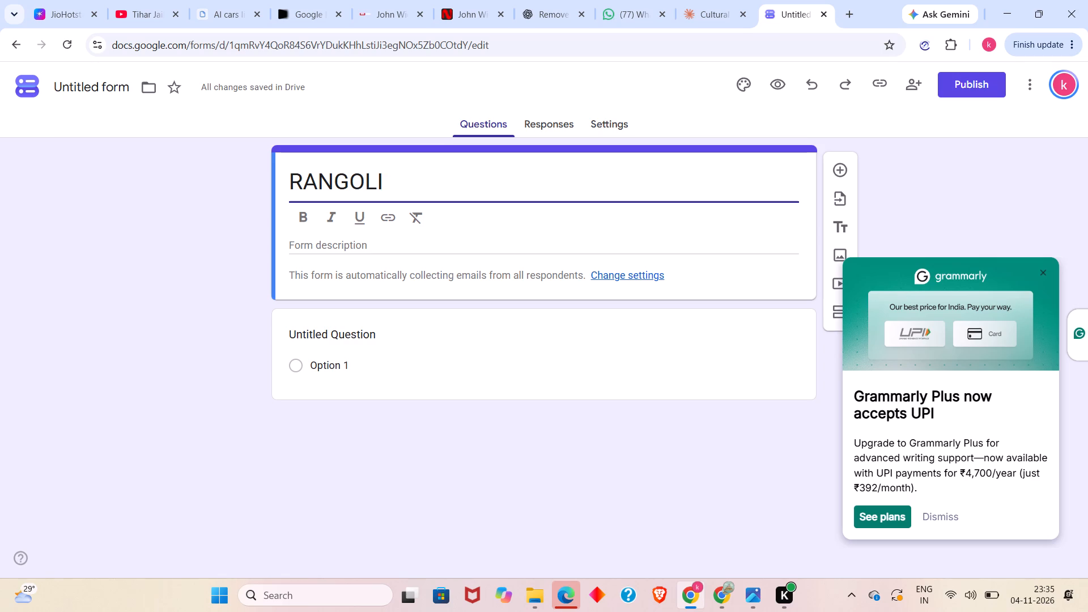
text(CPMI)
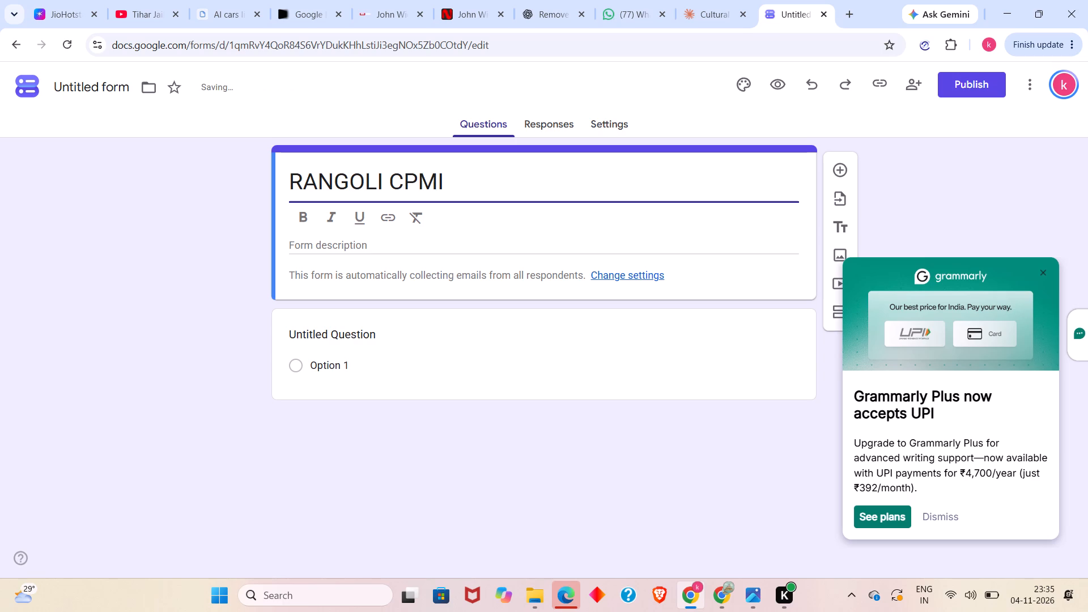
key(BackSpace)
key(BackSpace)
key(BackSpace)
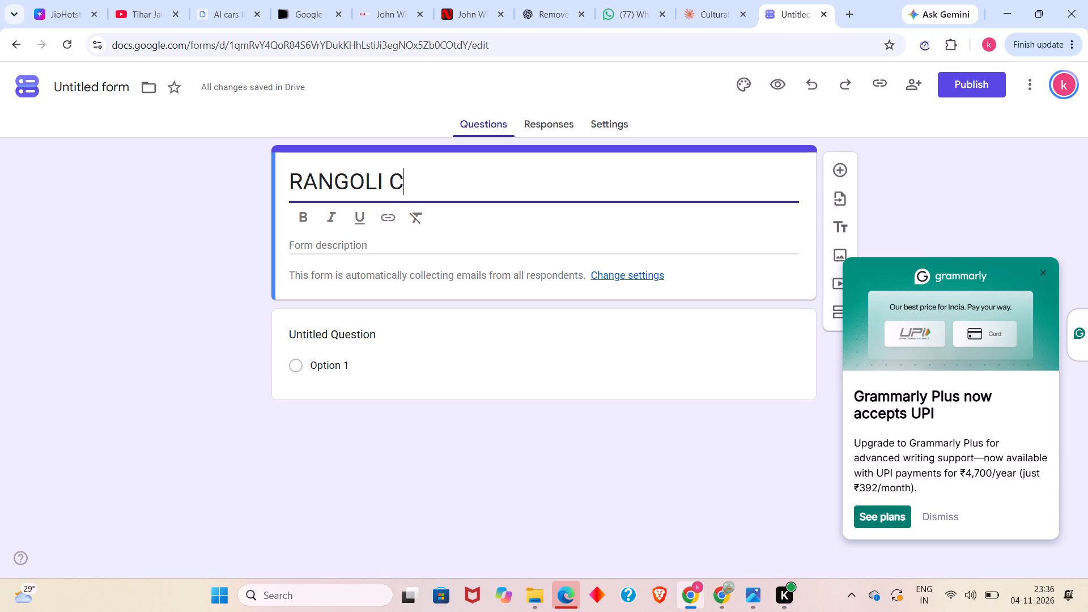
text(OMPITI)
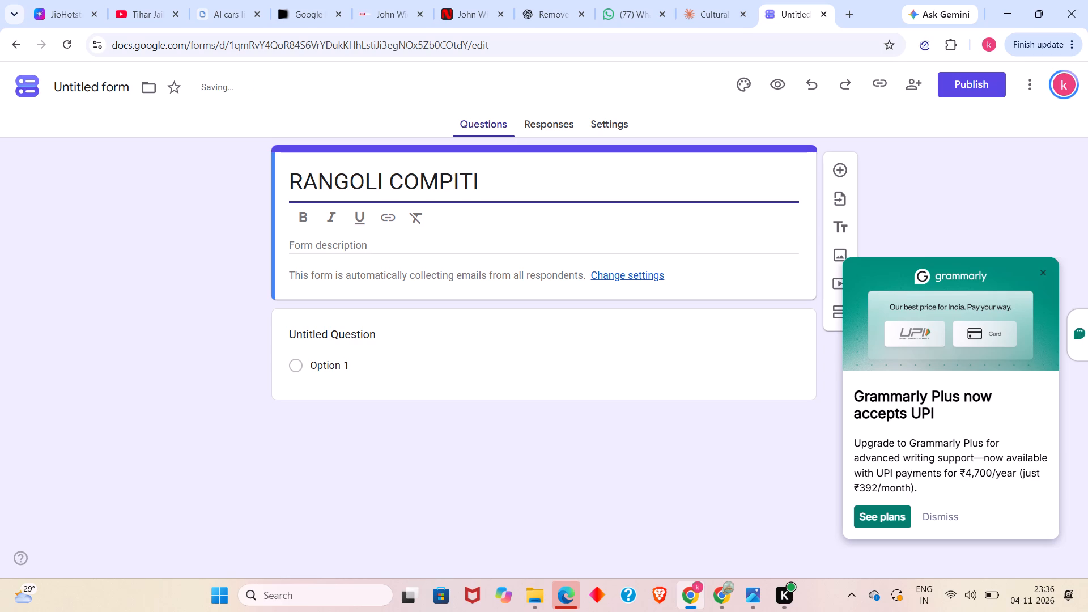
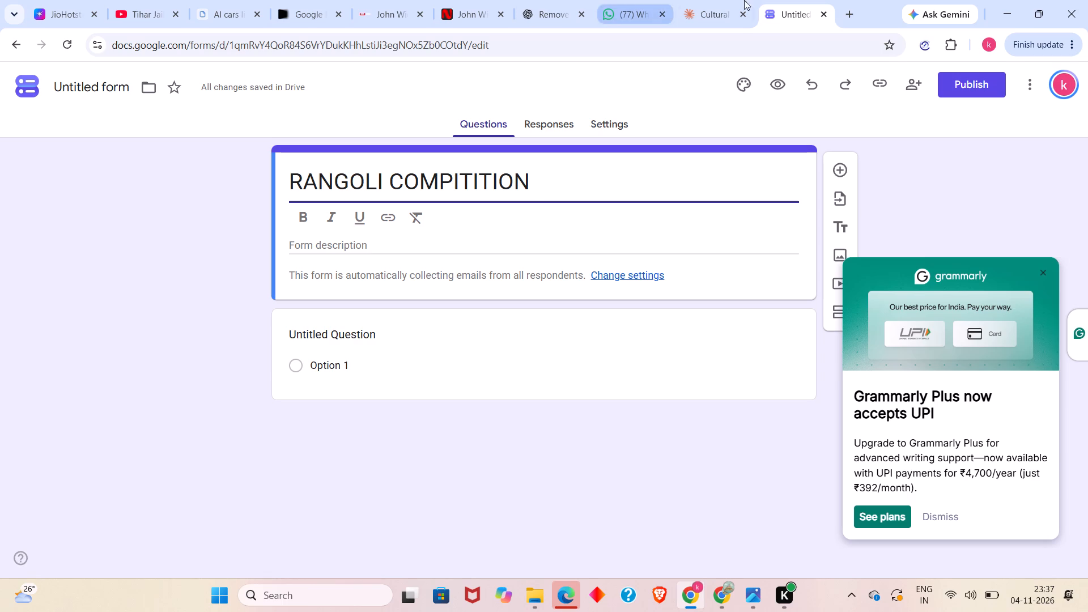
Check the spelling of "COMPITITION" using web search suggestions in a new browser tab.
click(843, 9)
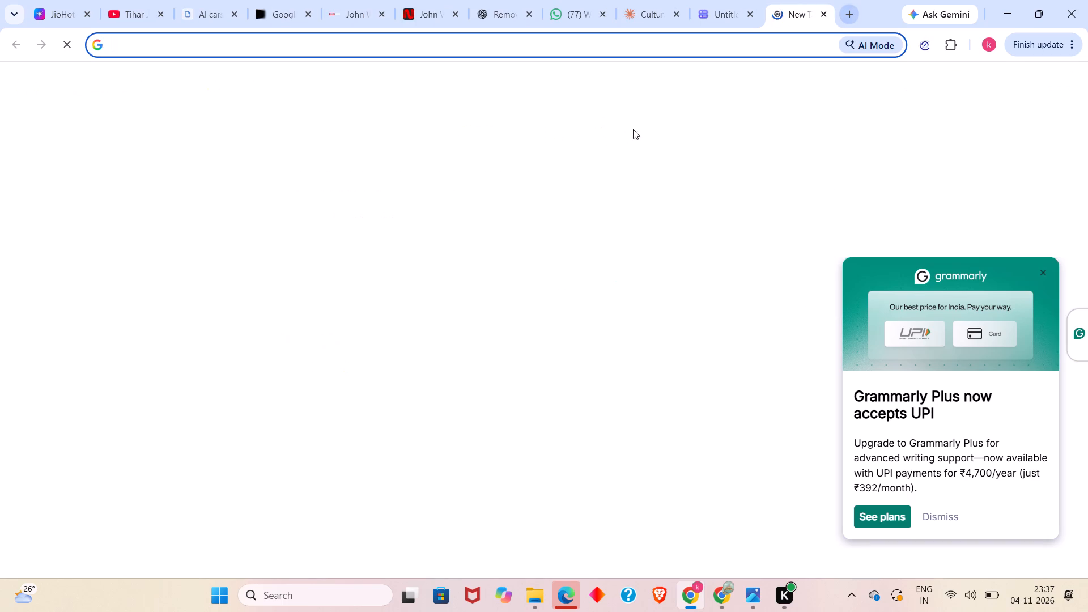
click(450, 263)
text(COK)
key(BackSpace)
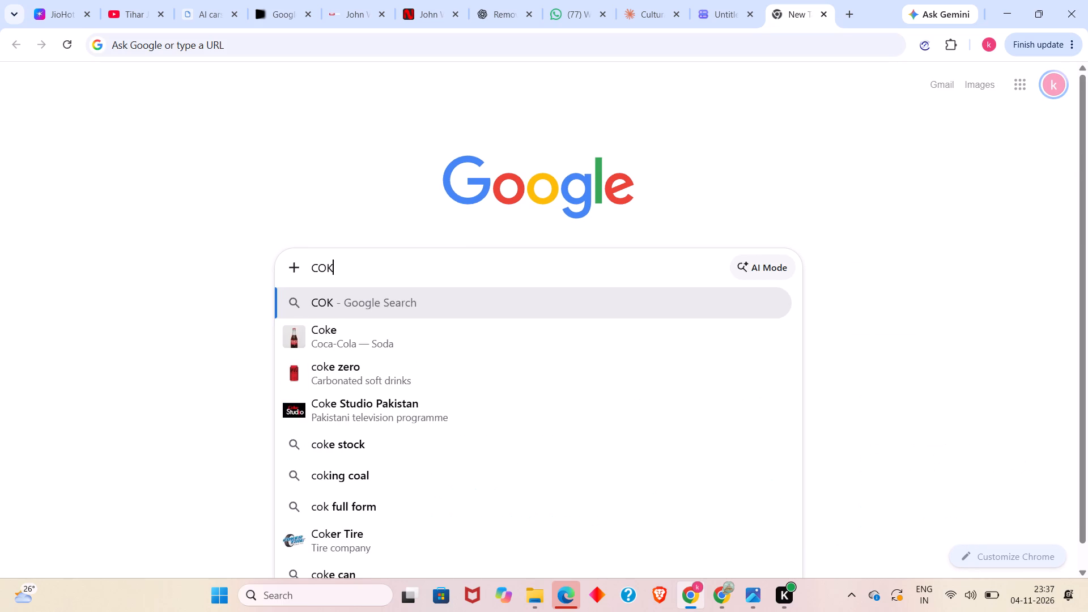
text(MPI)
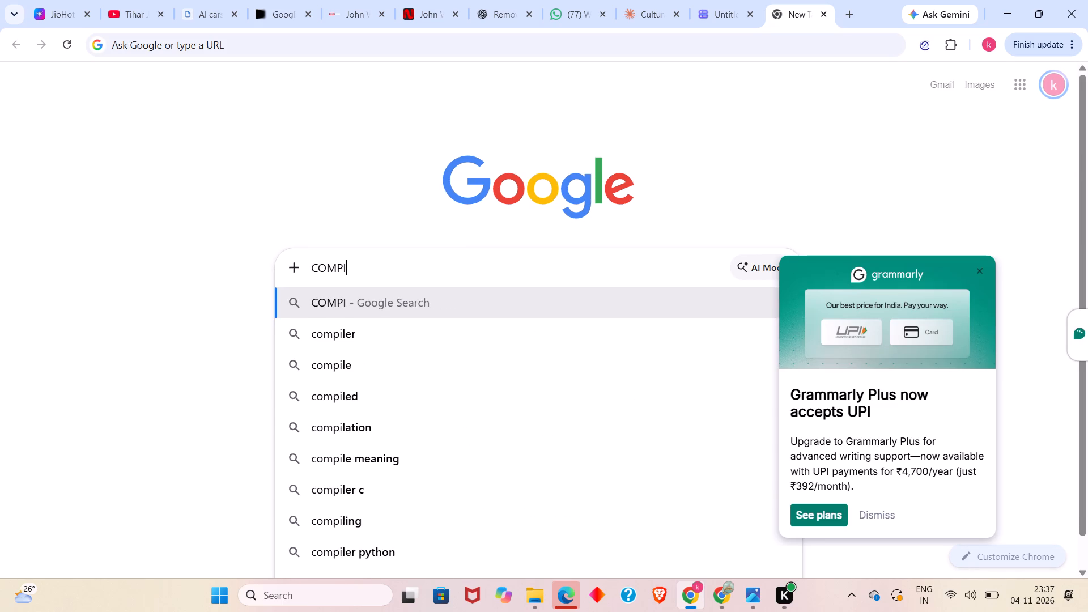
text(TITION)
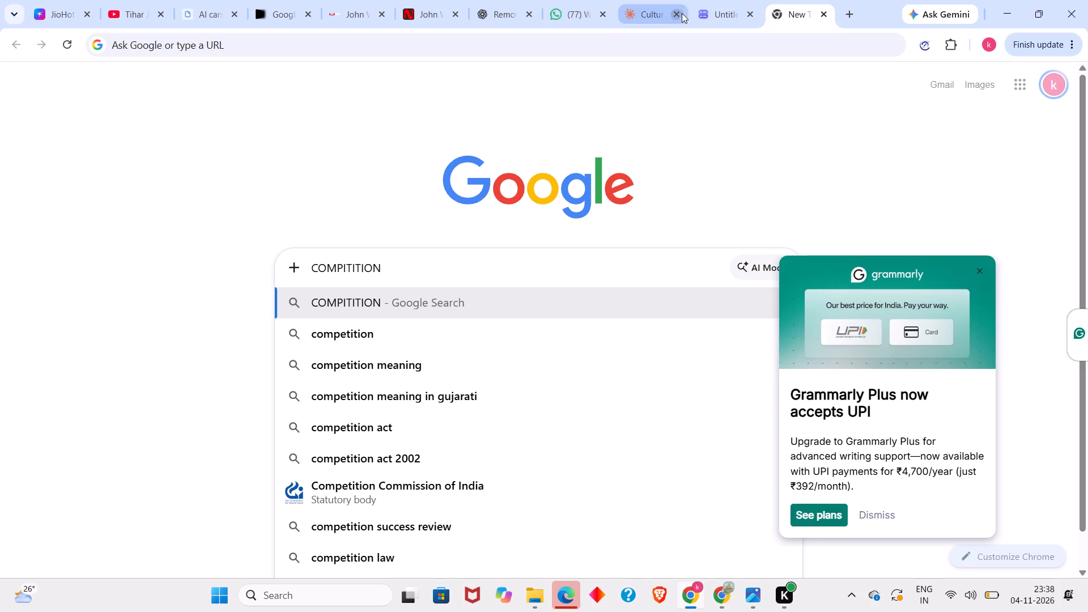
Return to the untitled form and correct the spelling of its title to "RANGOLI COMPETITION".
click(700, 14)
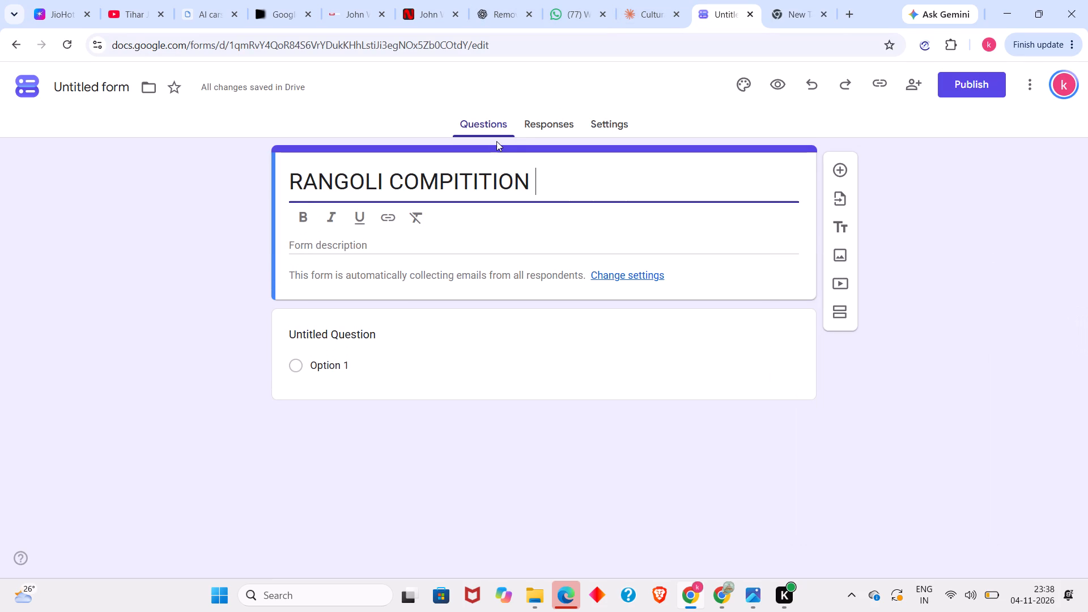
click(460, 178)
key(BackSpace)
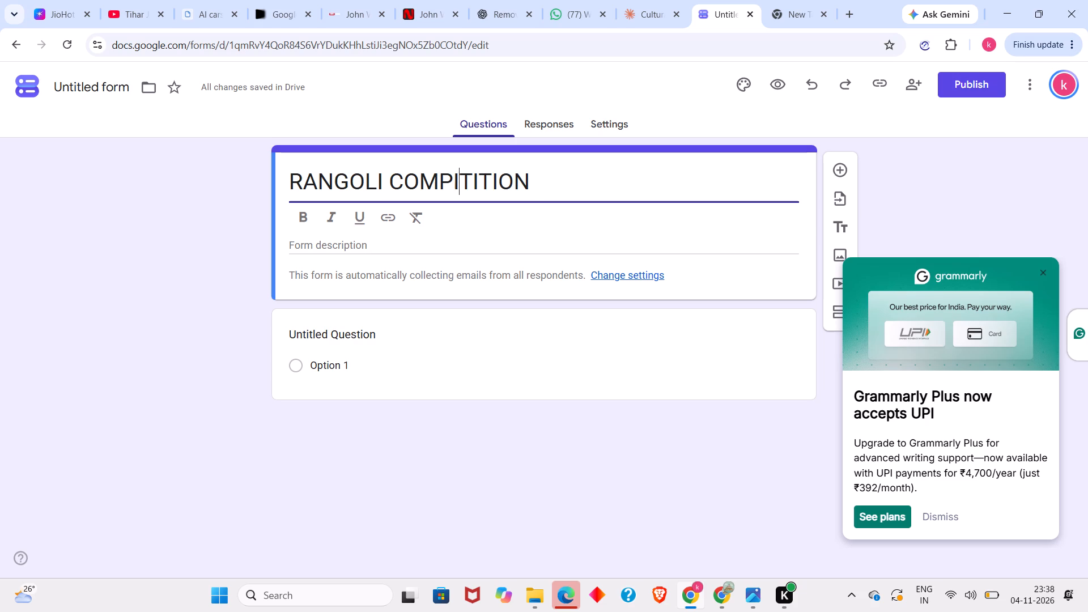
key(e)
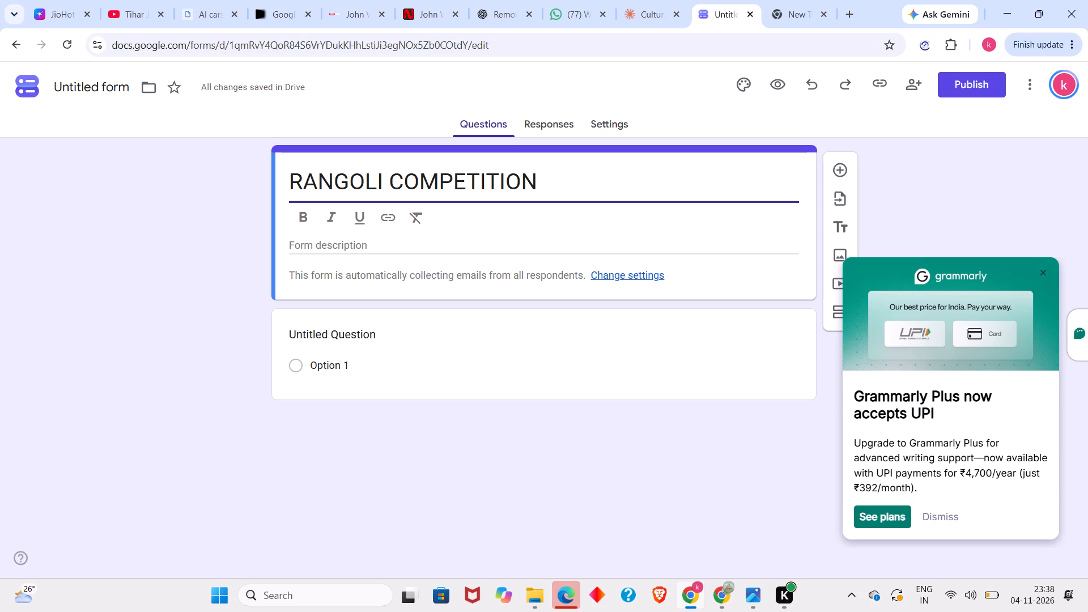
key(Right)
key(Right)
key(Right)
key(Right)
key(Right)
key(Right)
key(Right)
key(Right)
key(Right)
key(Right)
key(Right)
key(Right)
key(Right)
key(Right)
key(Right)
key(Down)
Dismiss the Grammarly Plus promotional pop-up covering the form editor.
click(1044, 270)
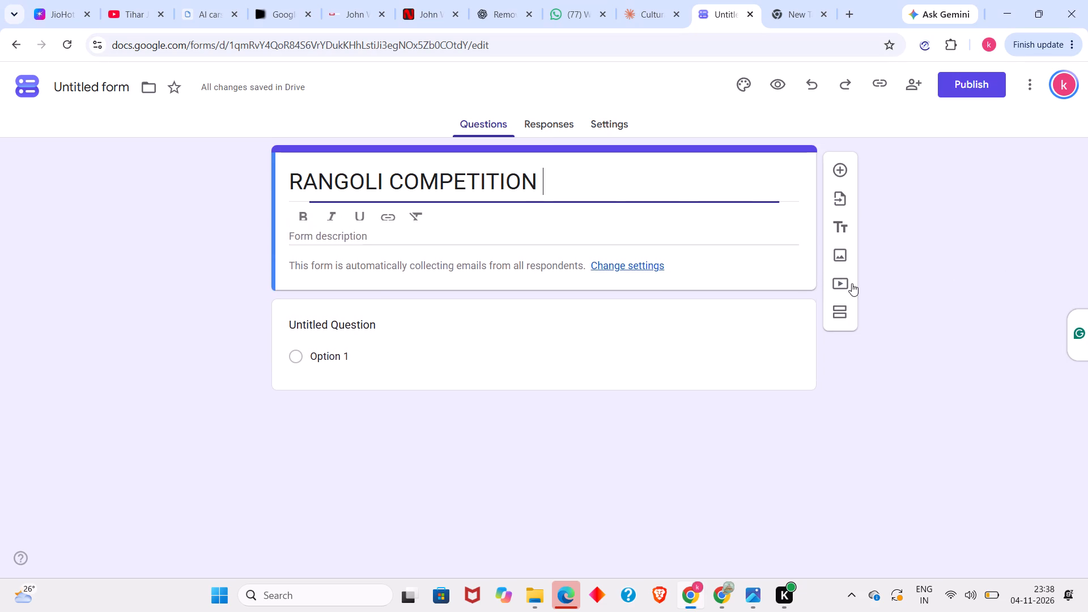
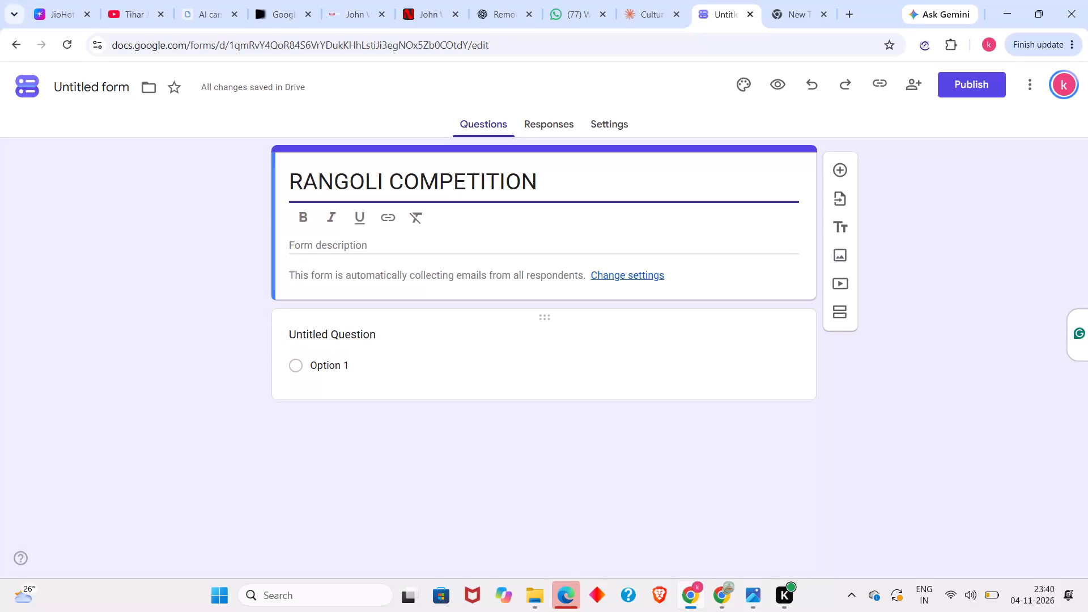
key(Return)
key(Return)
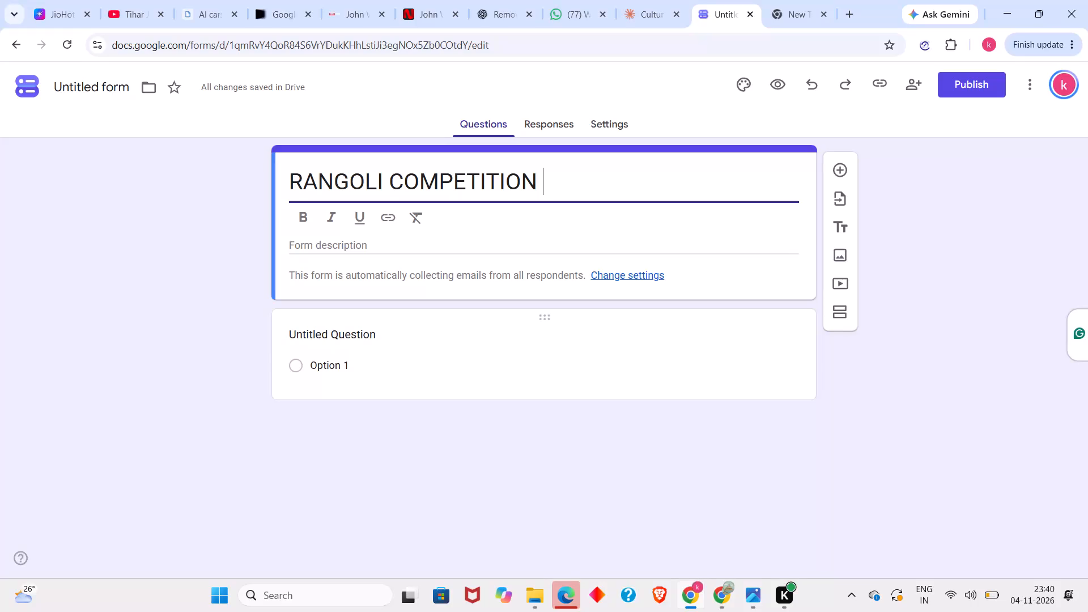
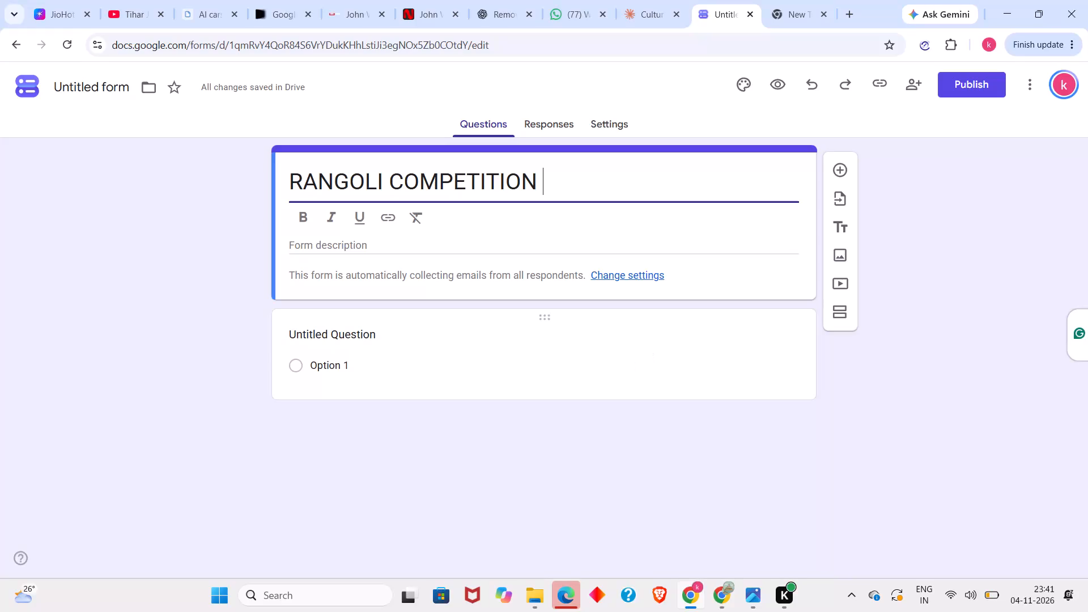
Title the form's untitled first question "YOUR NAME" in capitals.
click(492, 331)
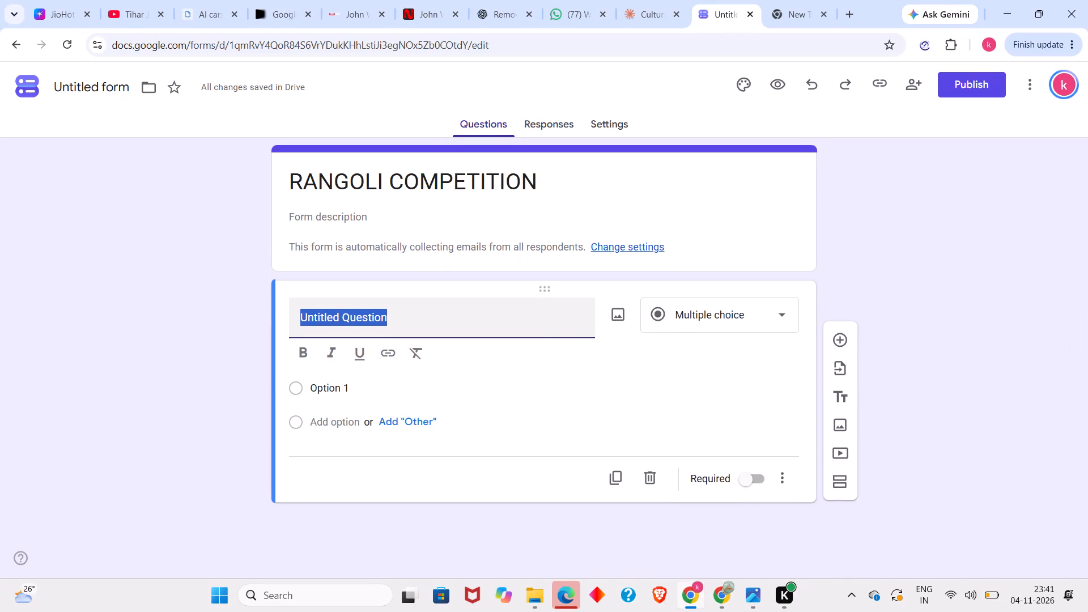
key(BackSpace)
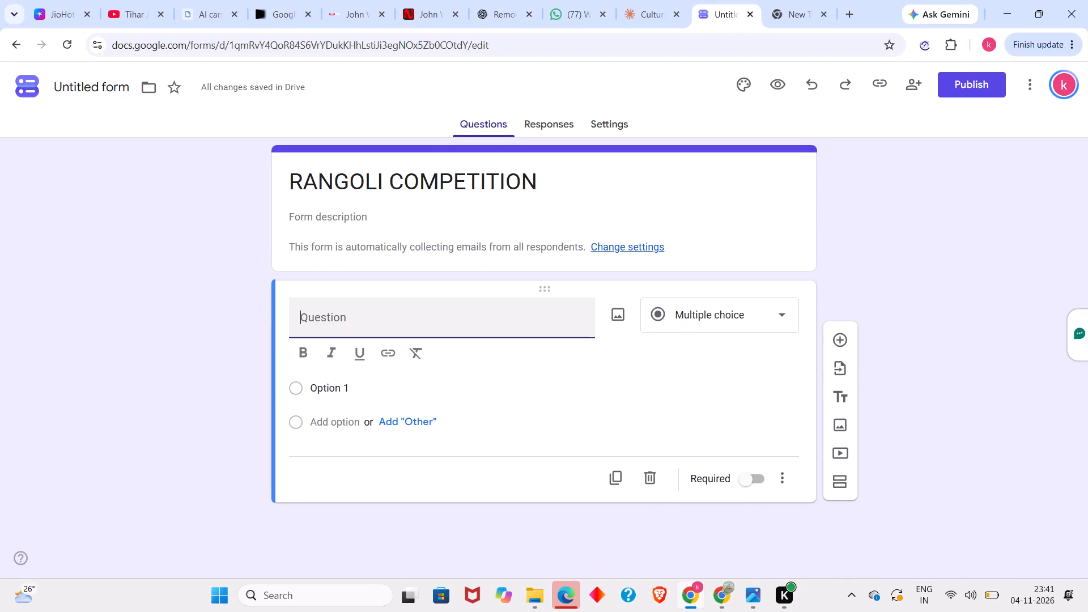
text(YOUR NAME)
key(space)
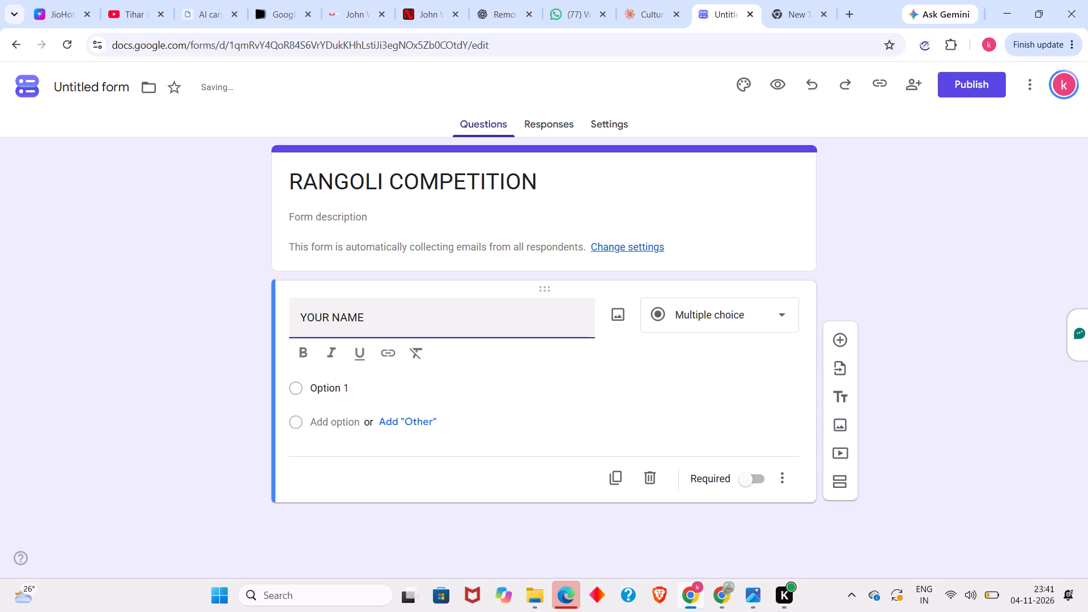
Replace the first question's title with "Your Name" in title case.
key(BackSpace)
key(BackSpace)
key(BackSpace)
key(BackSpace)
key(BackSpace)
key(BackSpace)
key(BackSpace)
key(BackSpace)
key(BackSpace)
key(BackSpace)
key(BackSpace)
key(BackSpace)
key(BackSpace)
key(BackSpace)
key(BackSpace)
key(BackSpace)
key(BackSpace)
key(BackSpace)
key(BackSpace)
key(BackSpace)
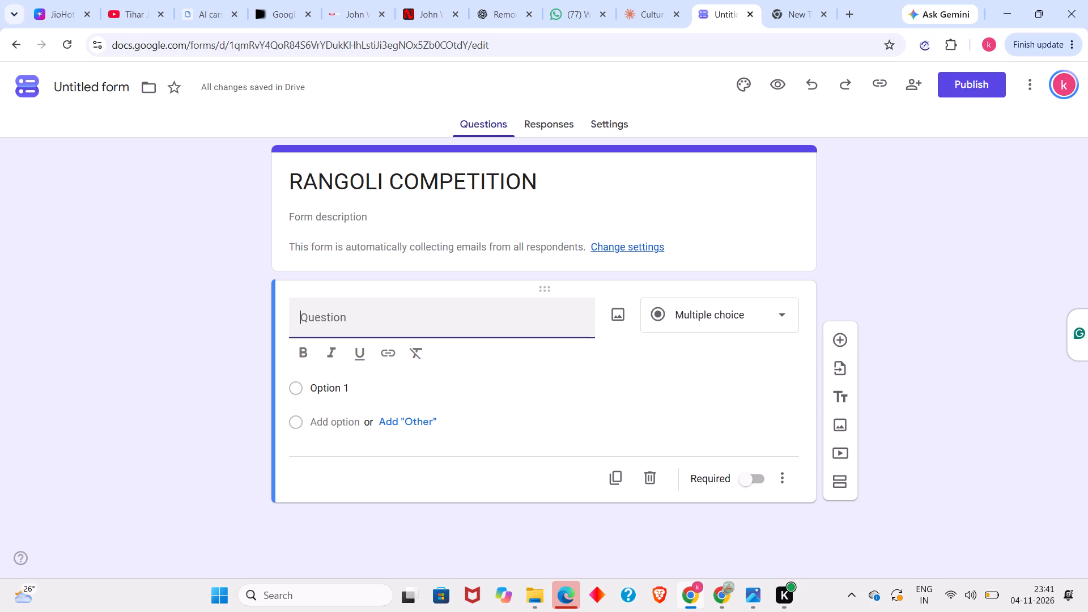
key(shift+y)
text(our)
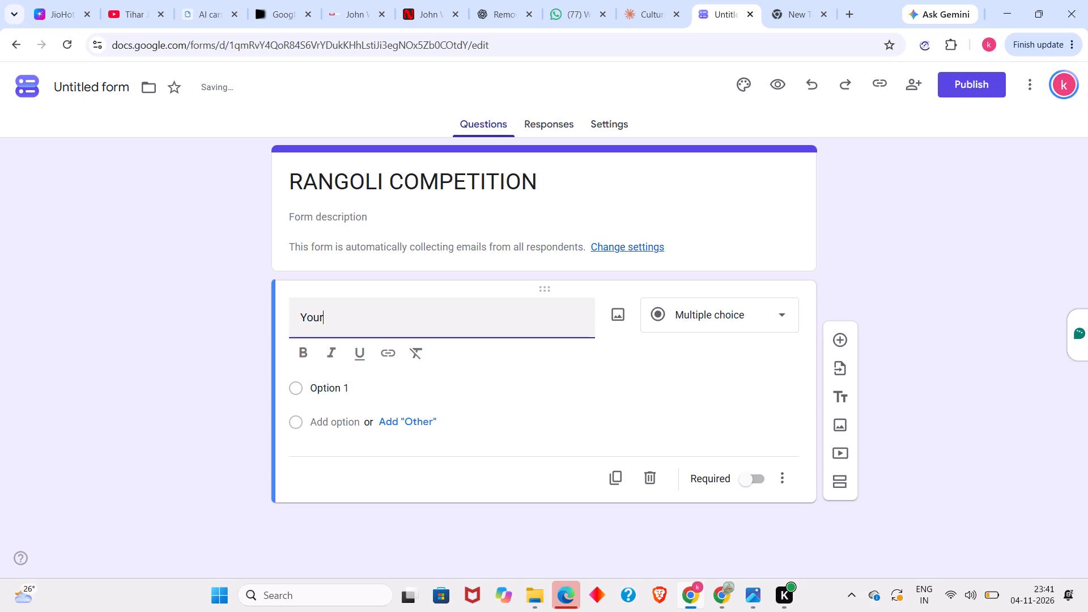
key(space)
key(shift+n)
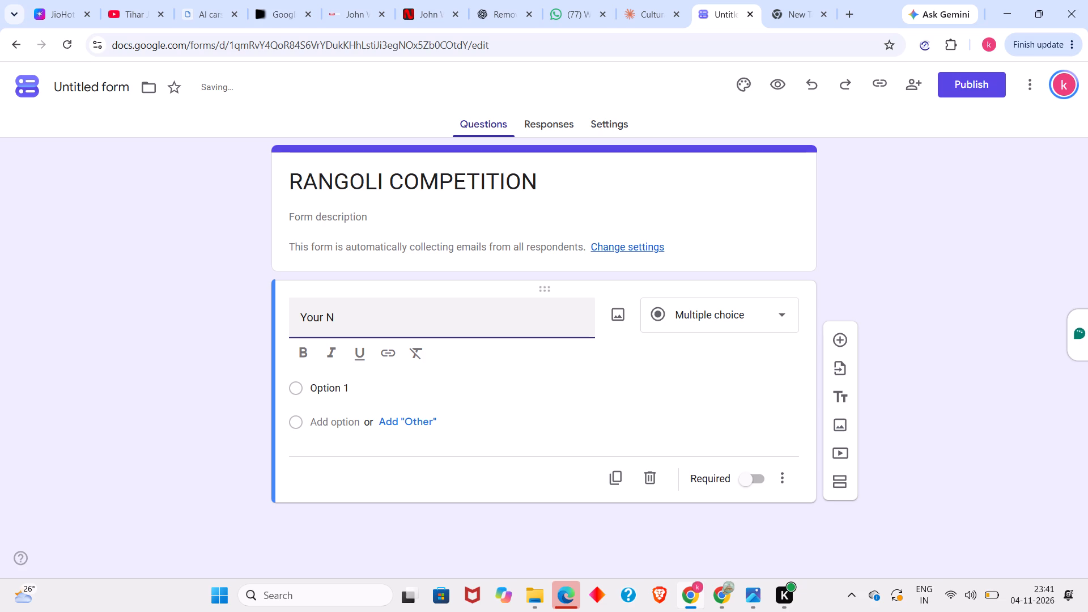
text(ame)
key(space)
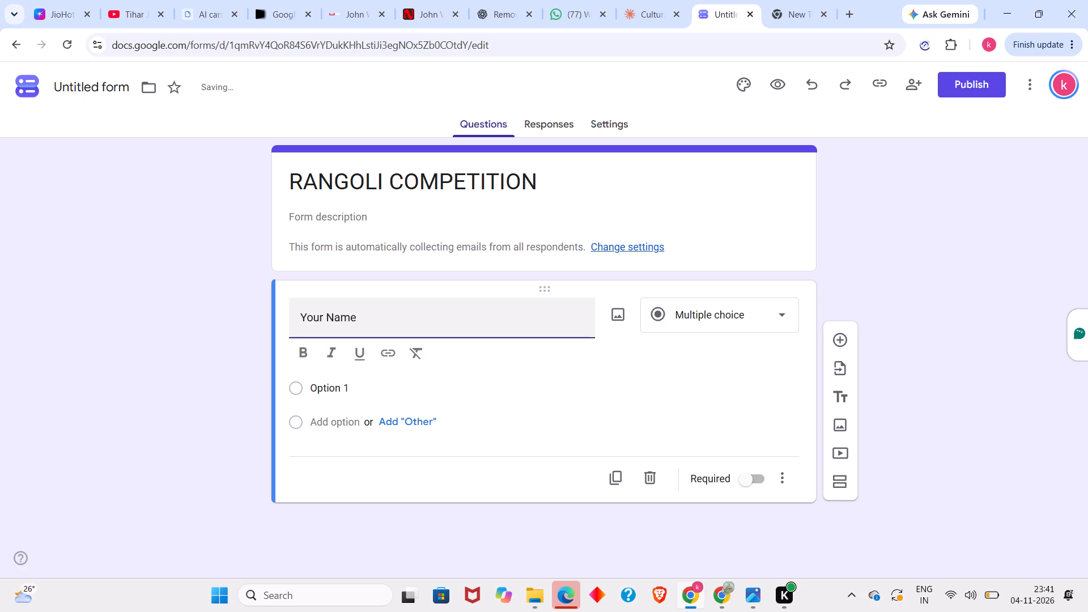
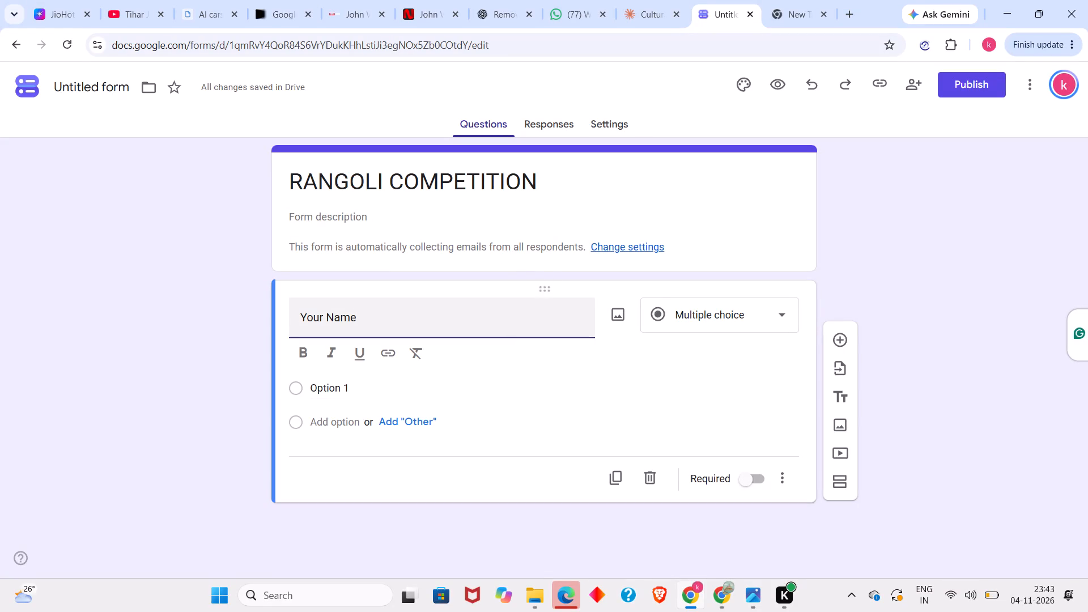
Change the "Your Name" question's type to Short answer.
click(780, 316)
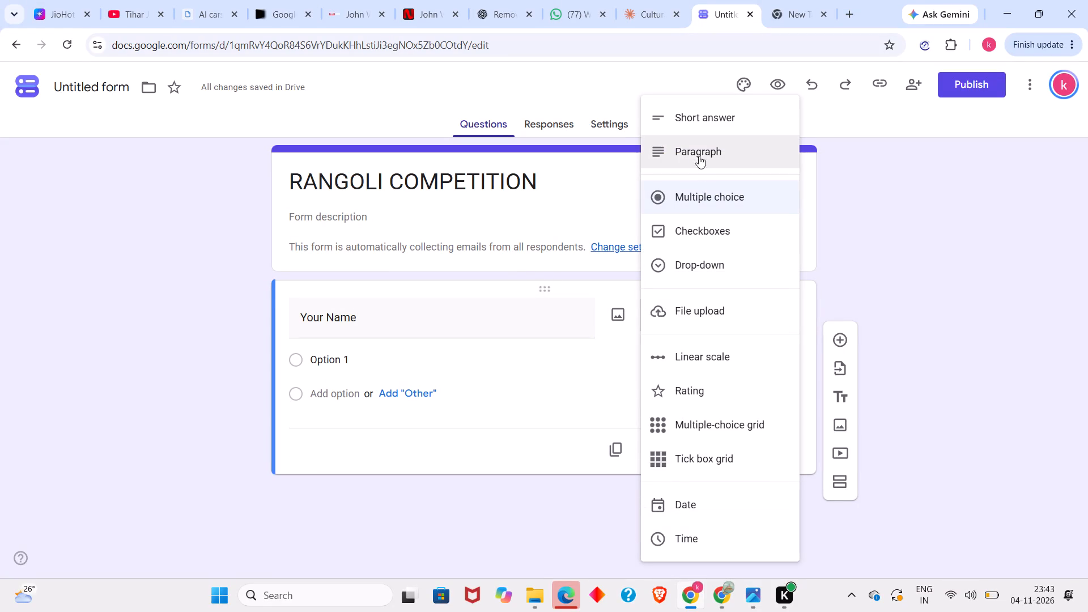
click(694, 128)
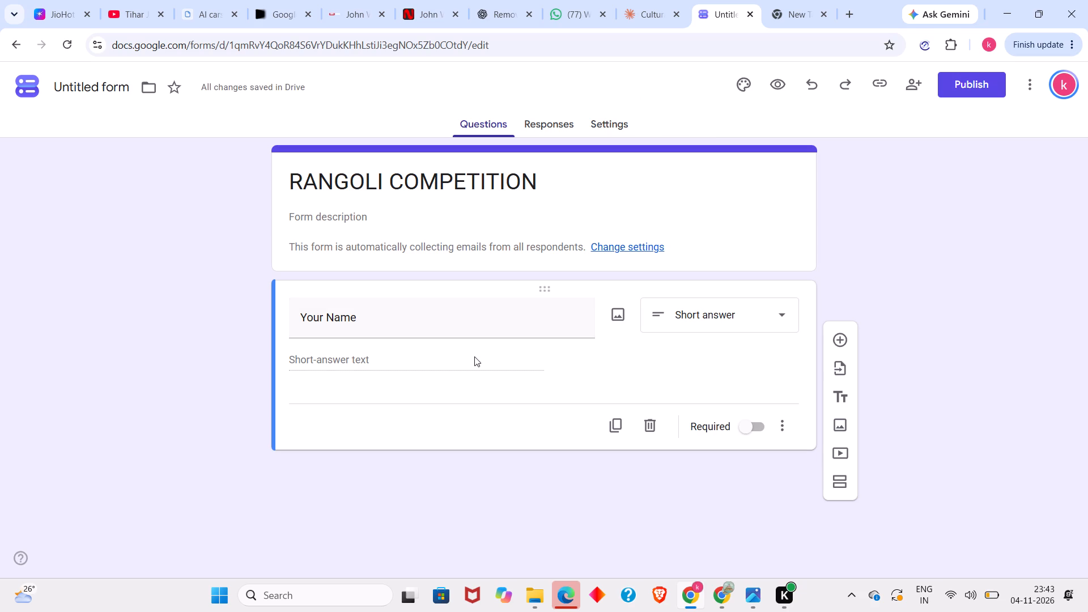
Add a new blank question below the "Your Name" question.
click(843, 341)
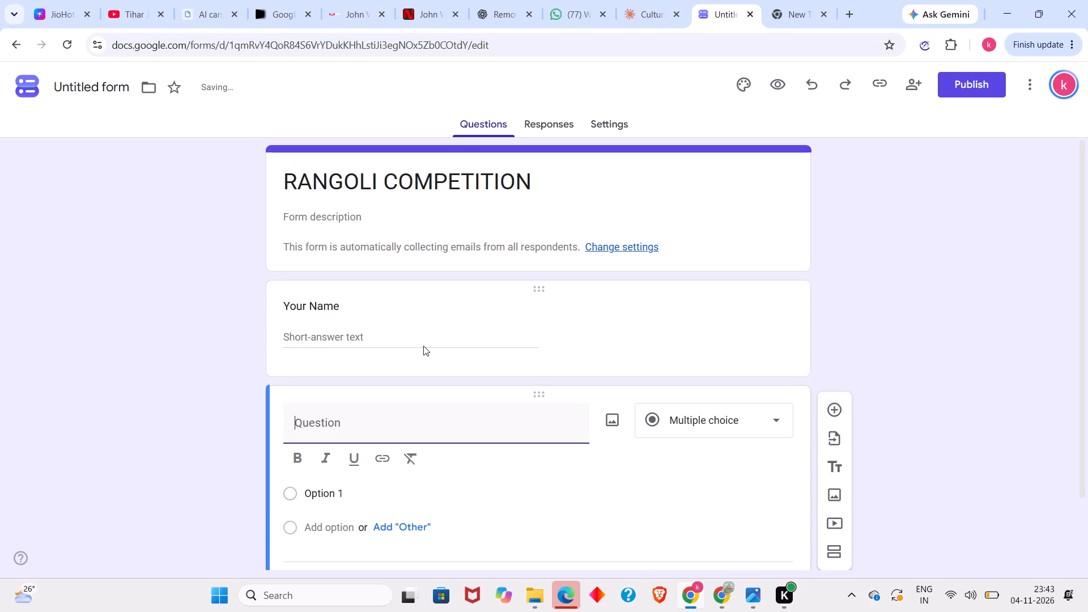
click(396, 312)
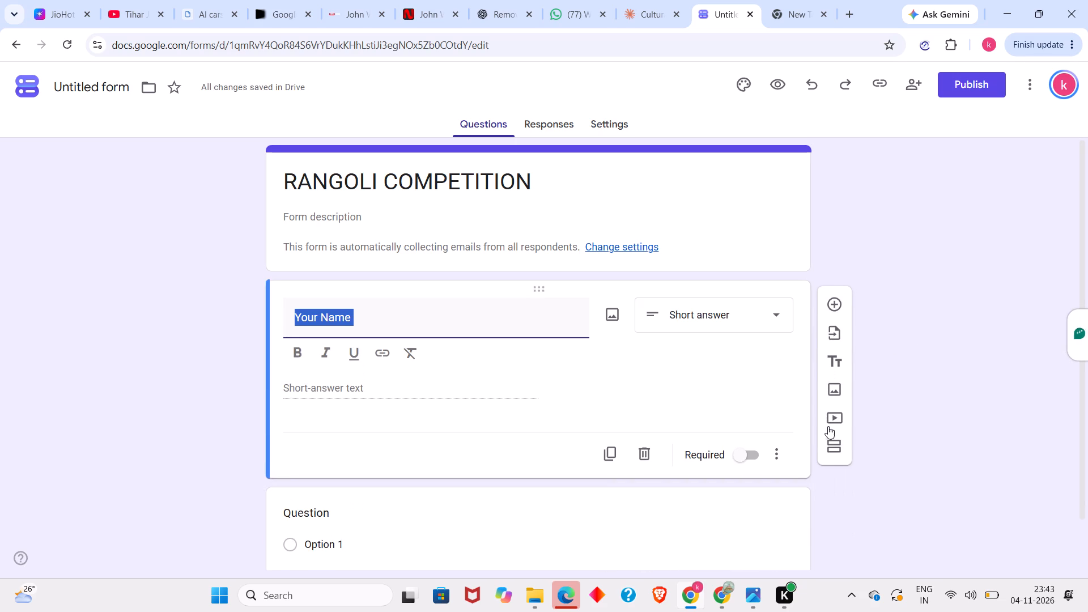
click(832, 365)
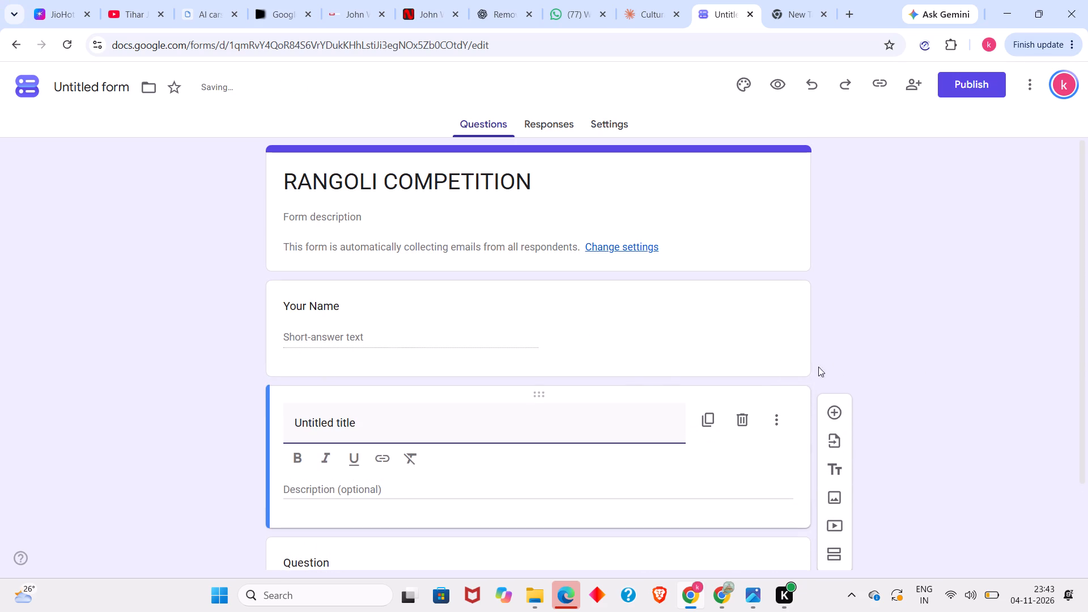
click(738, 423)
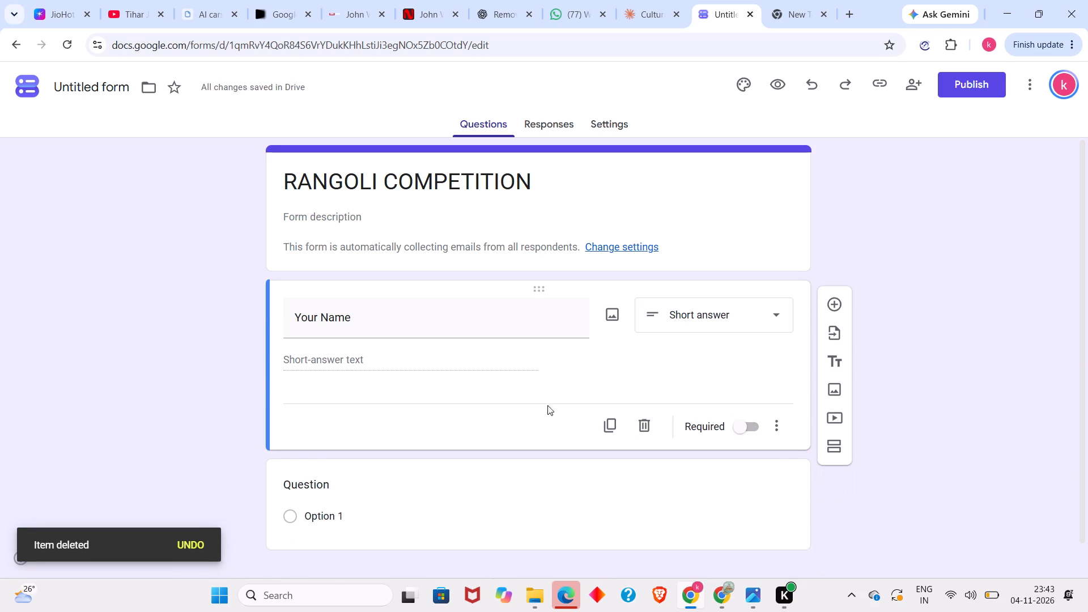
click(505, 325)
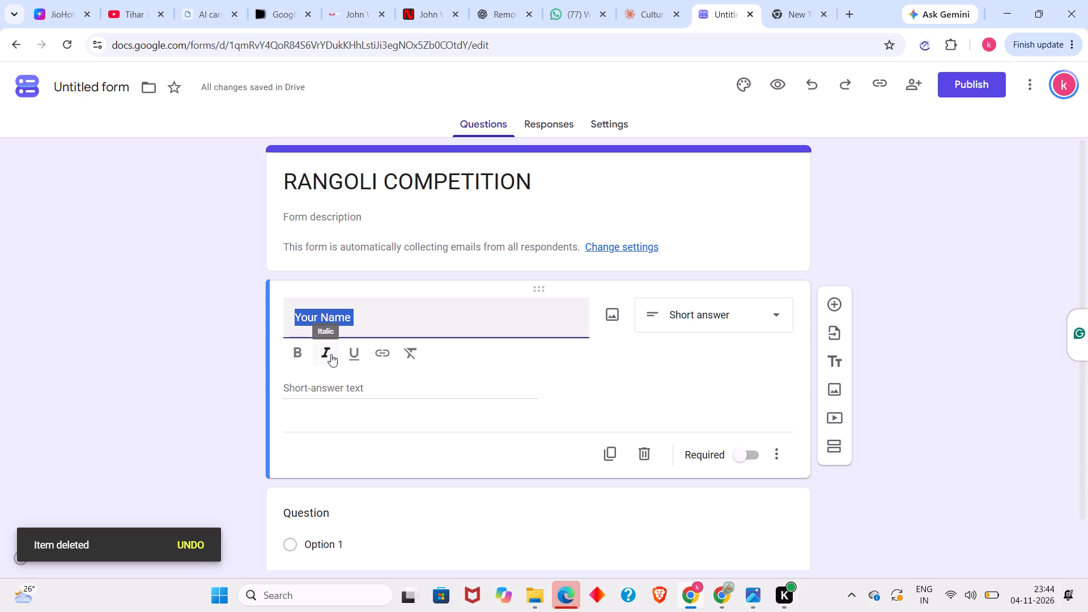
Open the blank second question below "Your Name" for editing.
scroll(331, 354, down, 1)
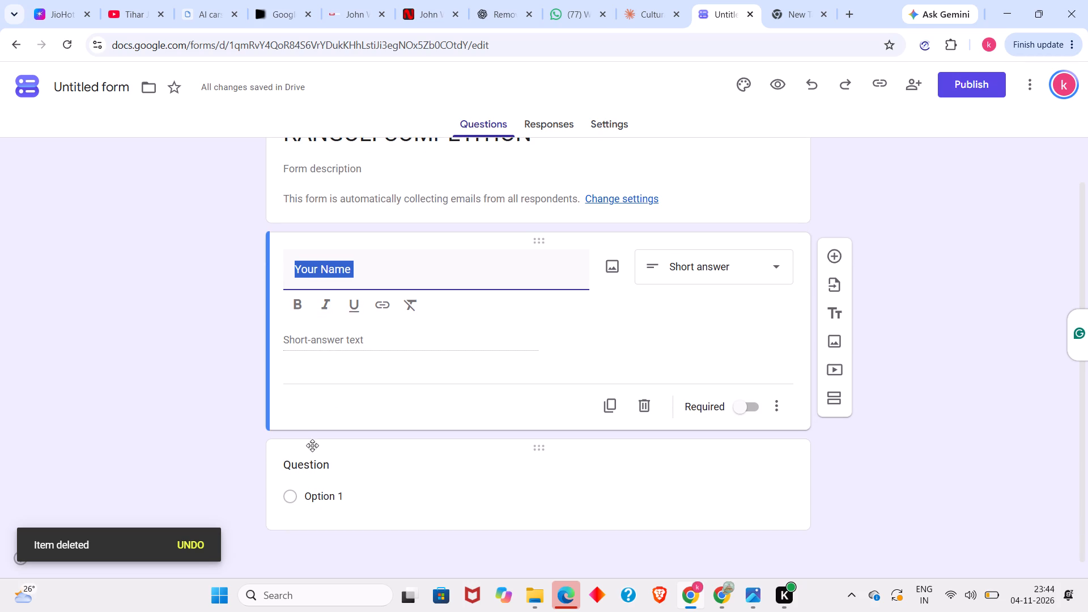
click(331, 461)
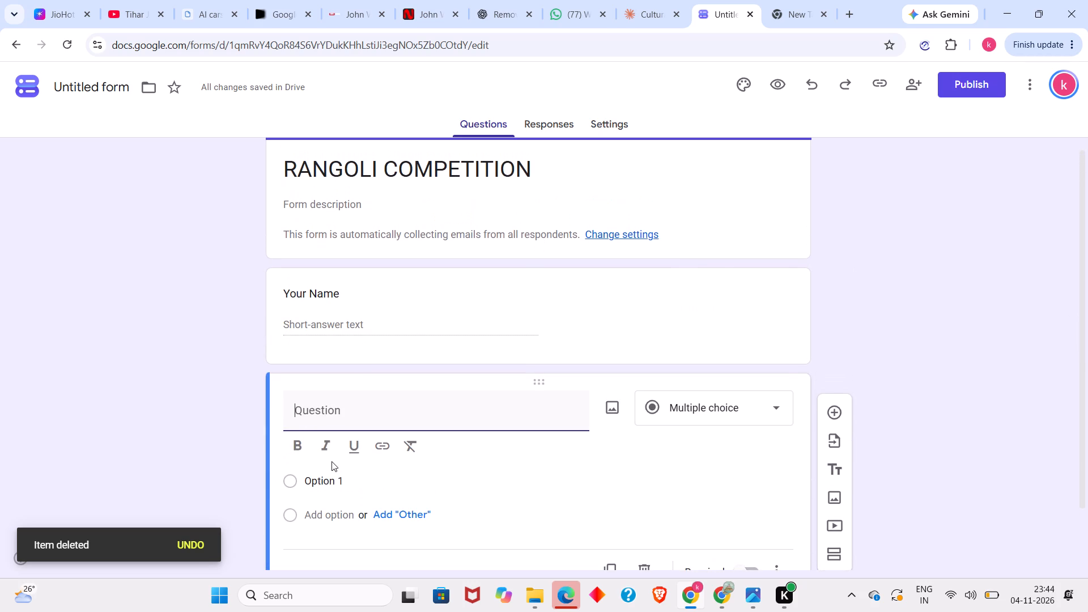
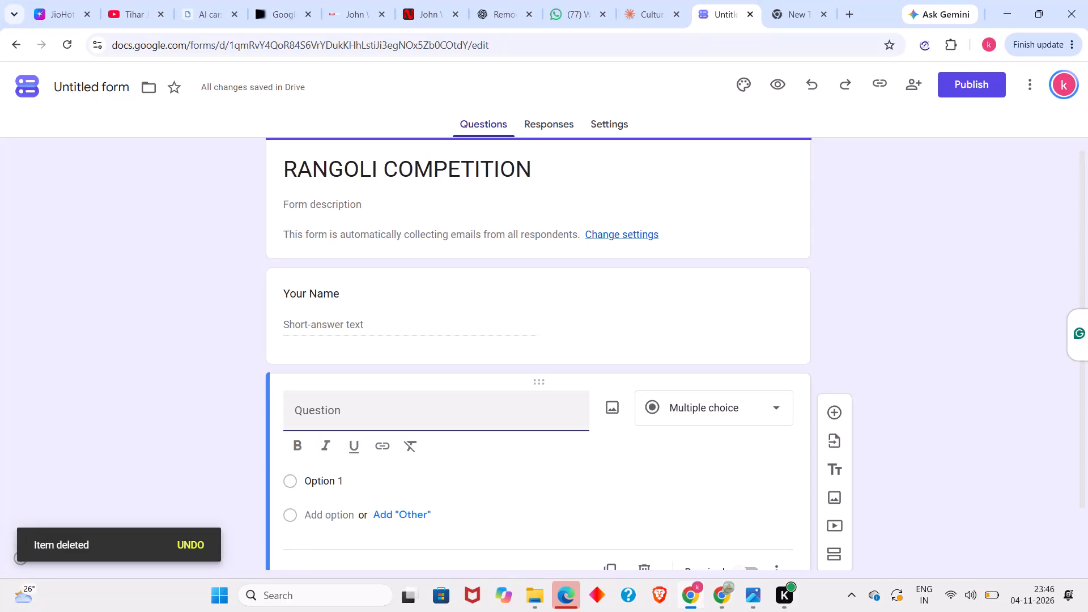
Open the title of the blank question below "Your Name" for text entry.
click(331, 419)
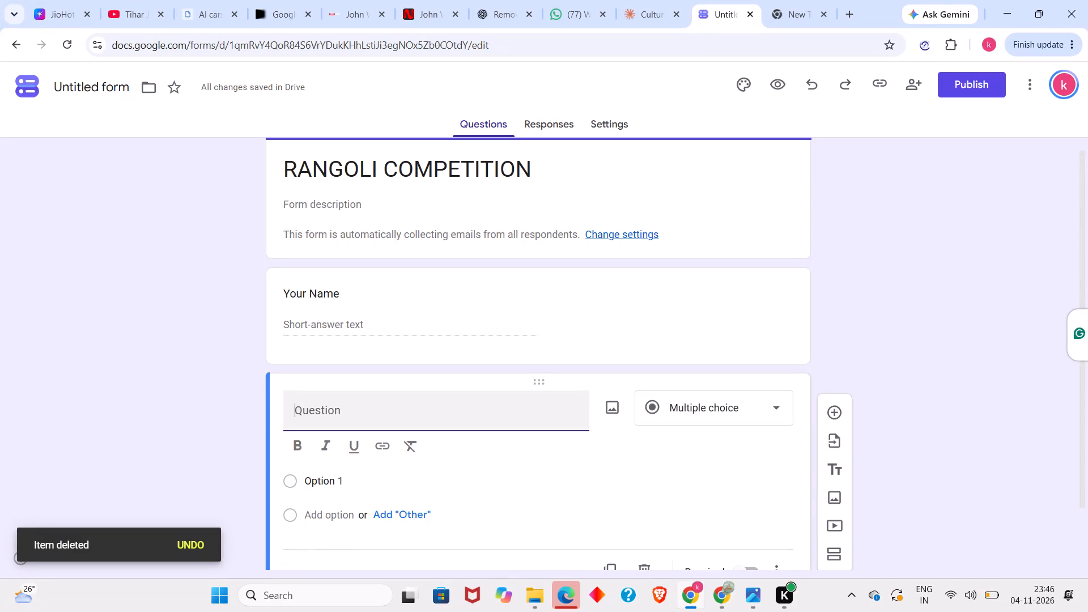
triple_click(331, 419)
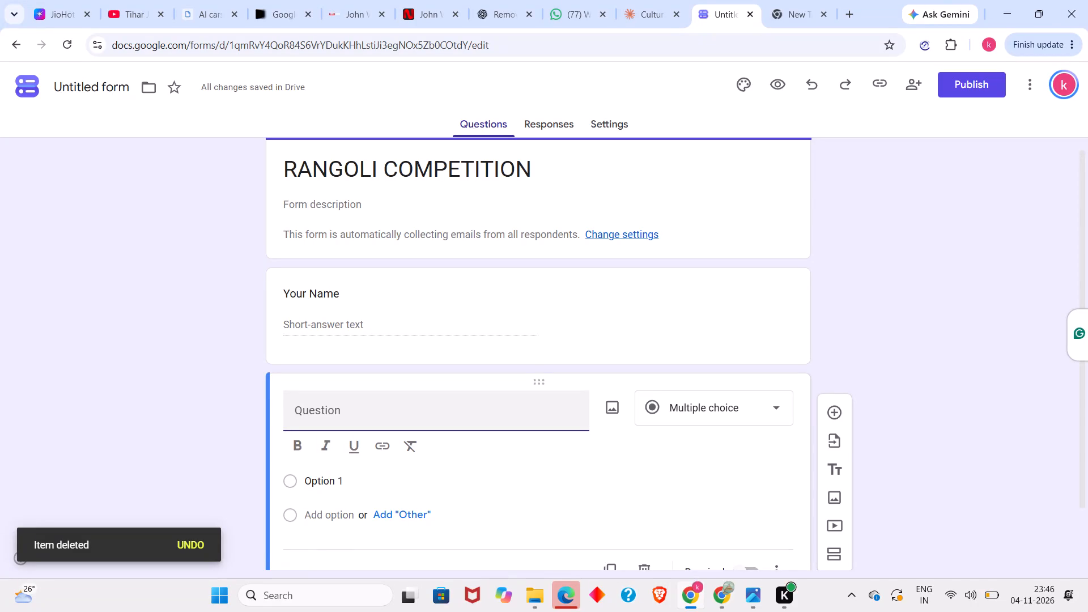
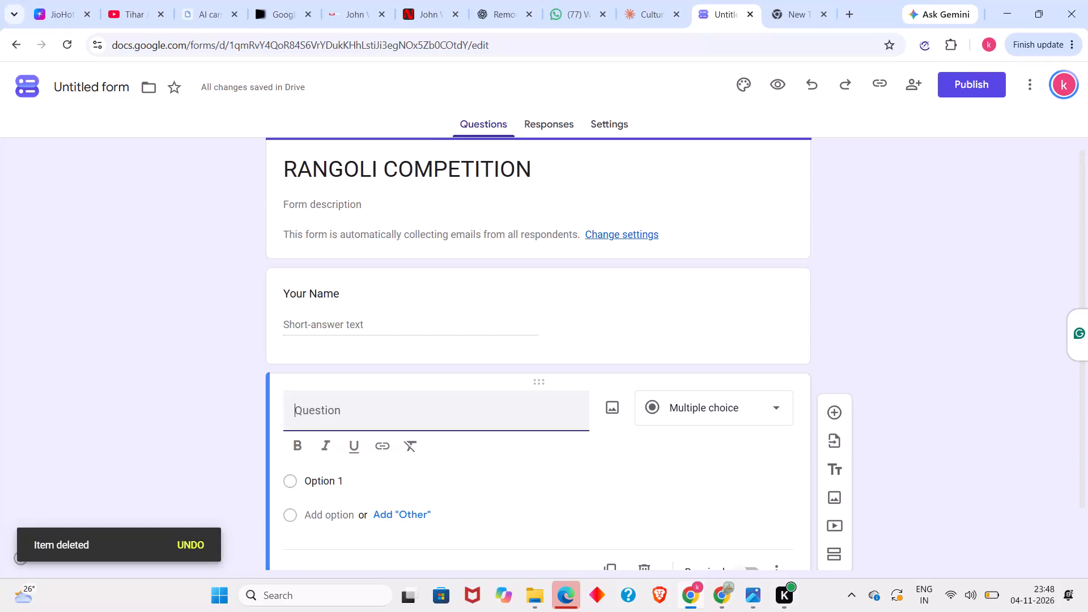
Place the text cursor in the title of the blank multiple-choice question below "Your Name".
click(343, 414)
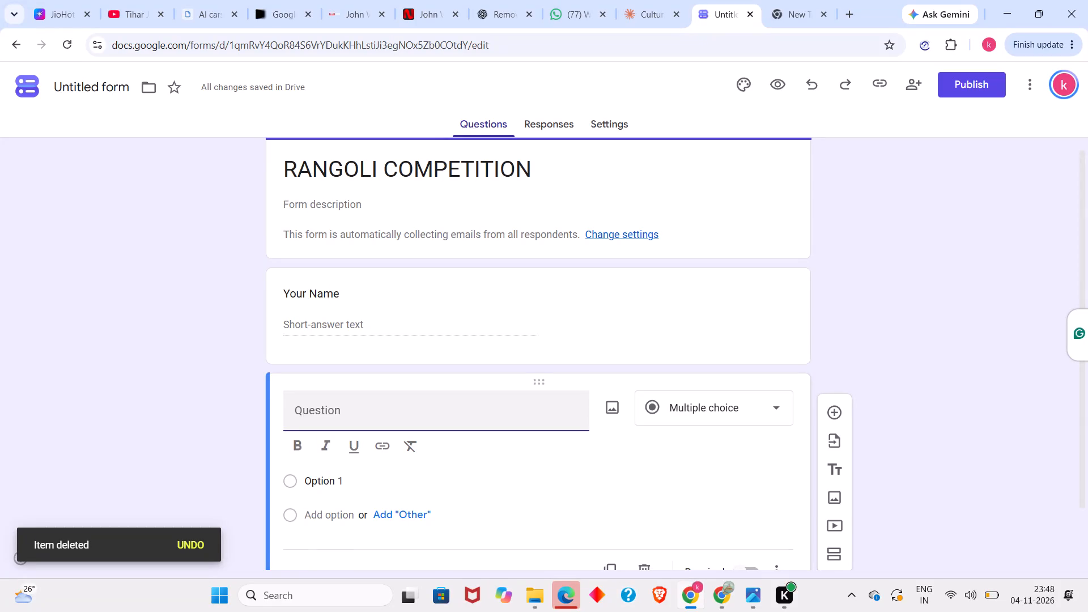
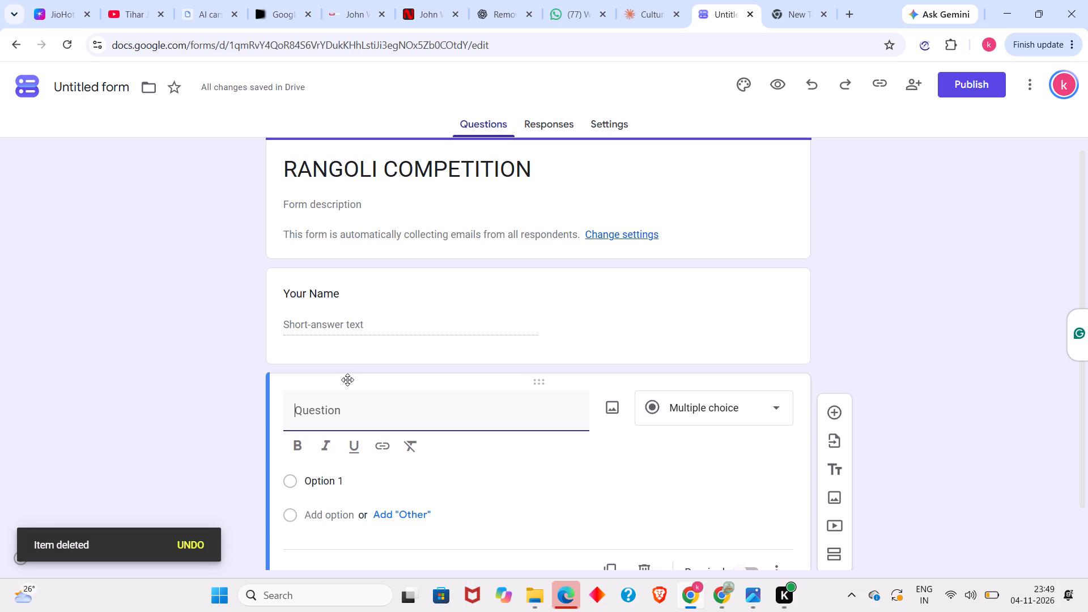
Title the blank question below "Your Name" as "Team Name", with a short-answer response.
click(342, 406)
key(y)
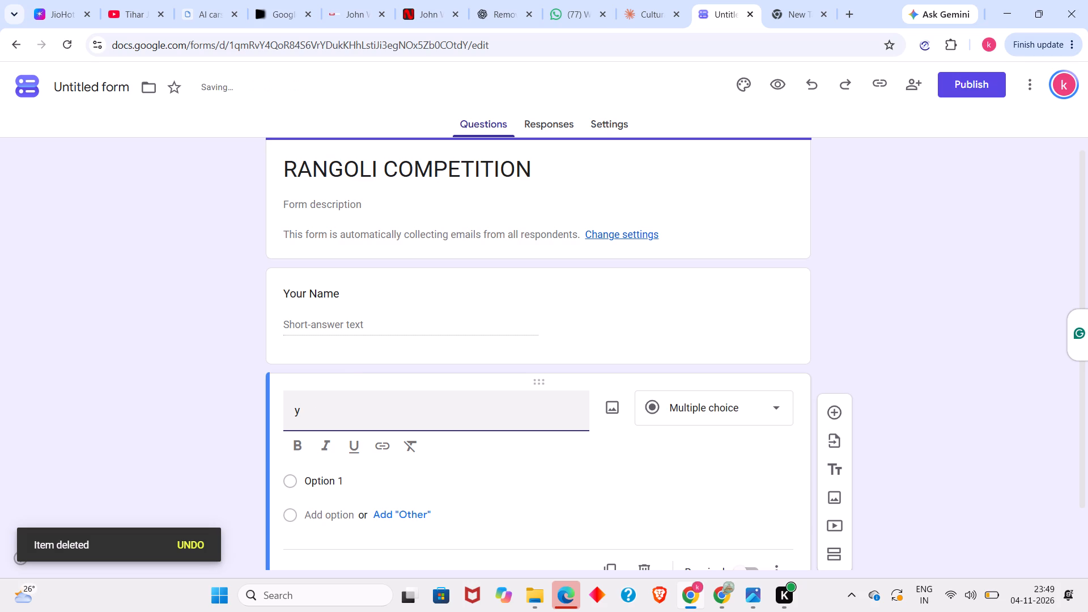
key(BackSpace)
key(BackSpace)
key(t)
key(BackSpace)
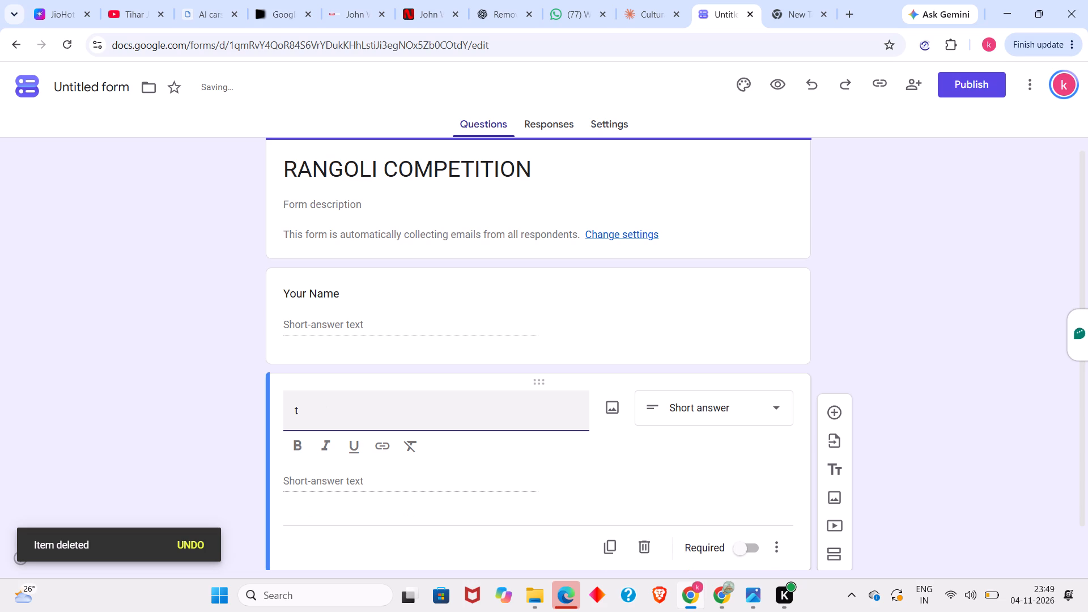
text(Tea)
key(BackSpace)
key(BackSpace)
key(BackSpace)
key(BackSpace)
key(BackSpace)
key(BackSpace)
key(BackSpace)
key(BackSpace)
key(BackSpace)
key(BackSpace)
key(BackSpace)
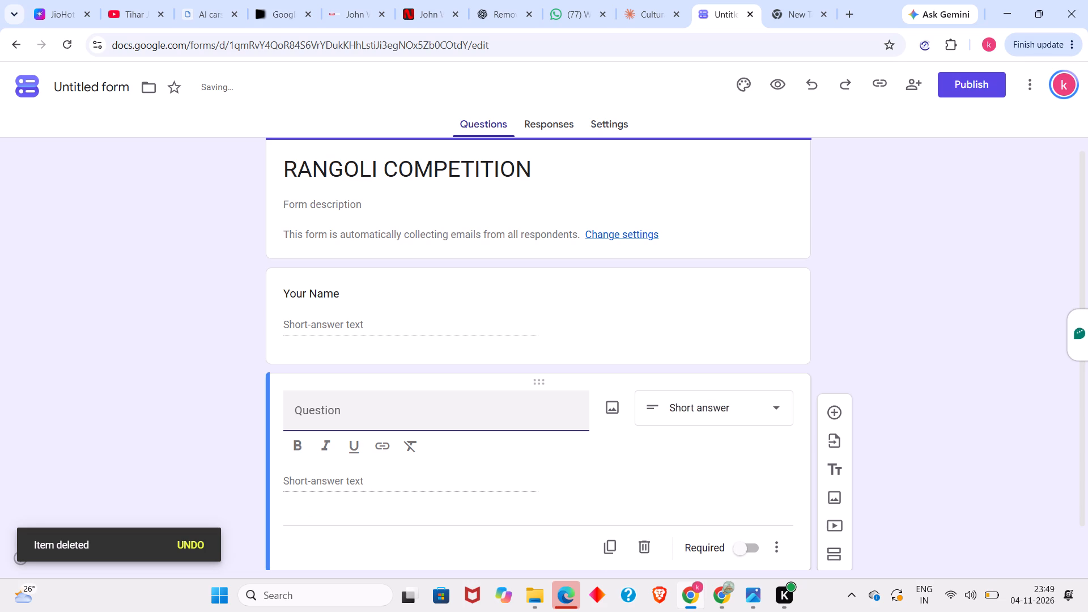
text(Tea,)
key(BackSpace)
text(m)
key(space)
key(shift+n)
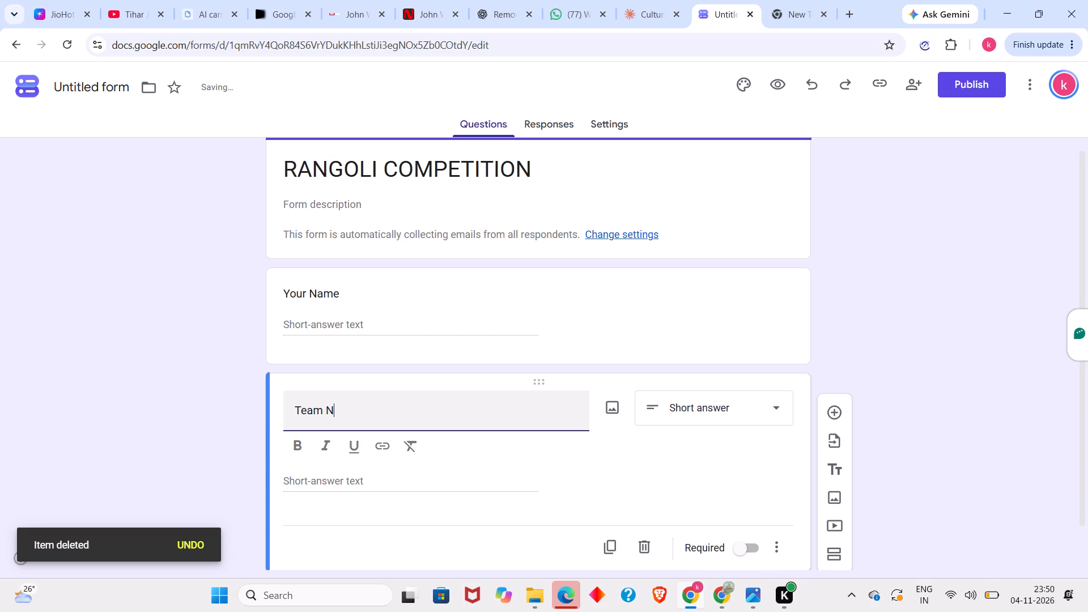
text(ma)
key(BackSpace)
key(BackSpace)
text(ame)
key(space)
key(BackSpace)
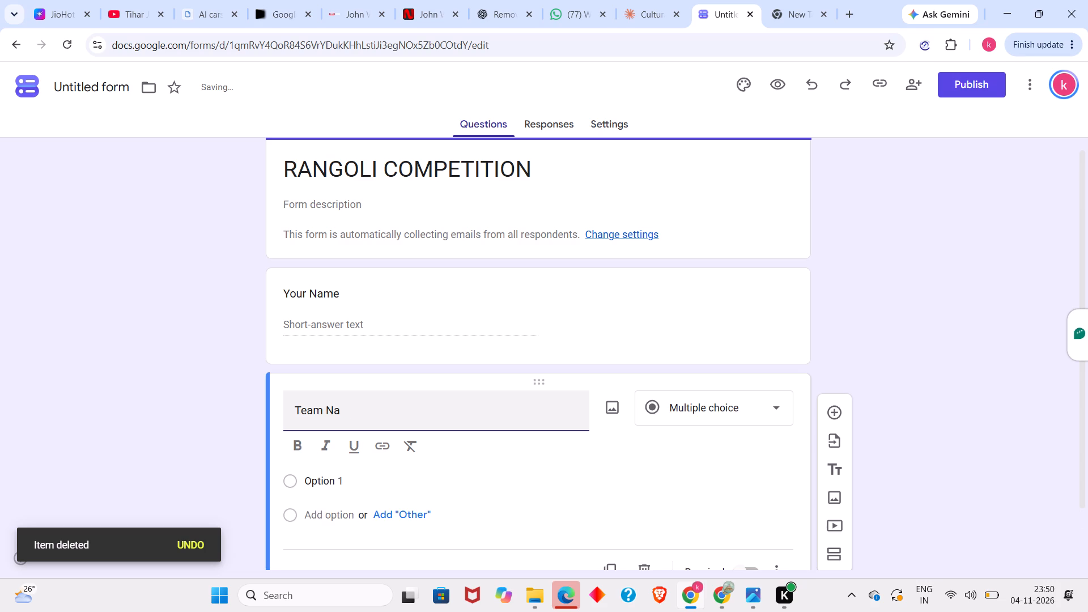
click(339, 413)
text(me)
key(space)
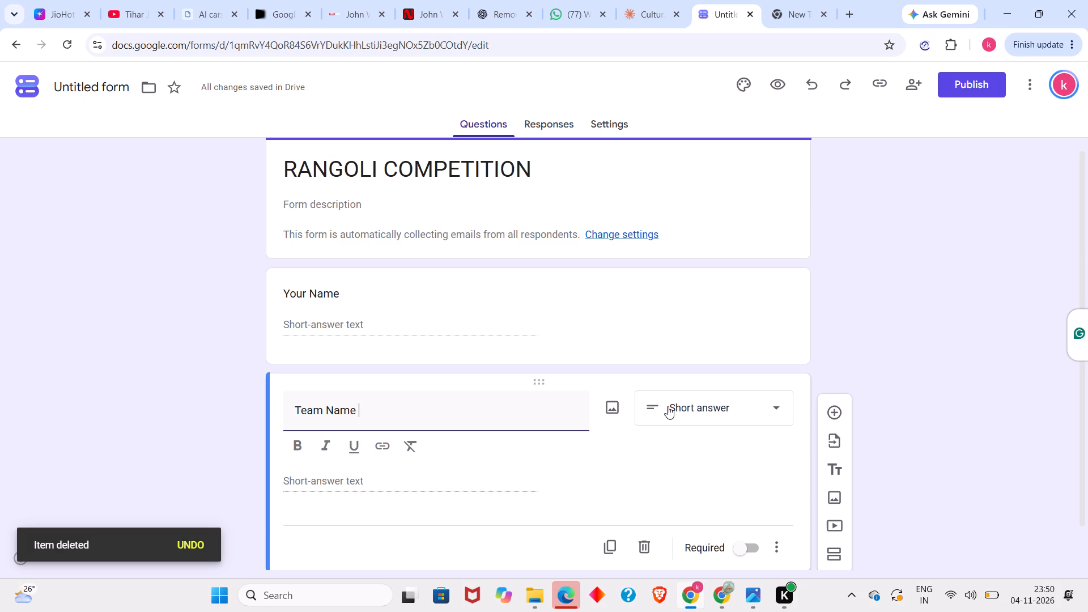
click(491, 486)
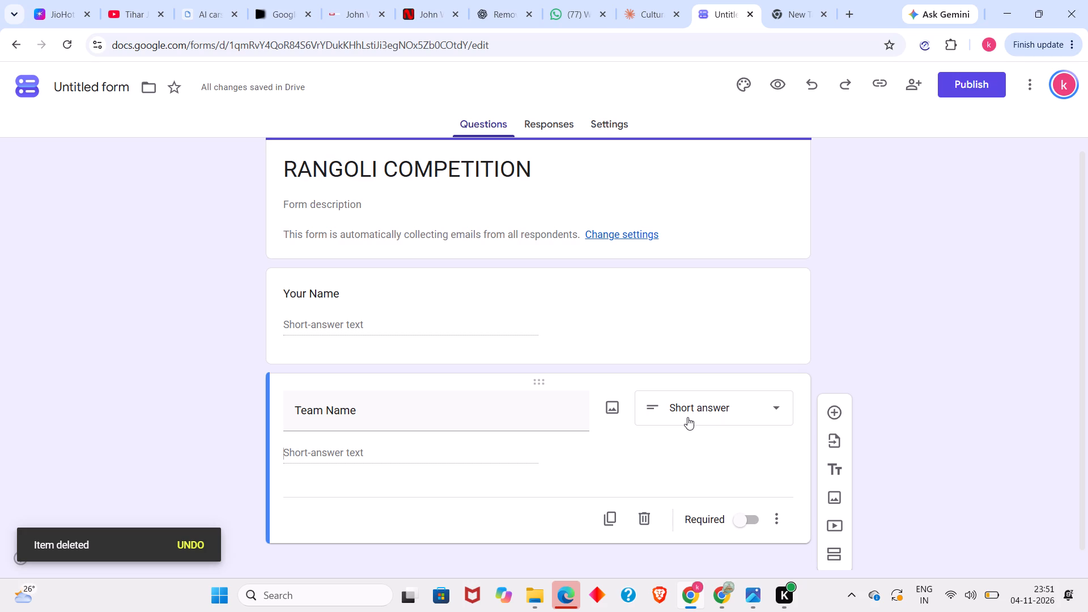
Add a new blank question below "Team Name".
click(834, 417)
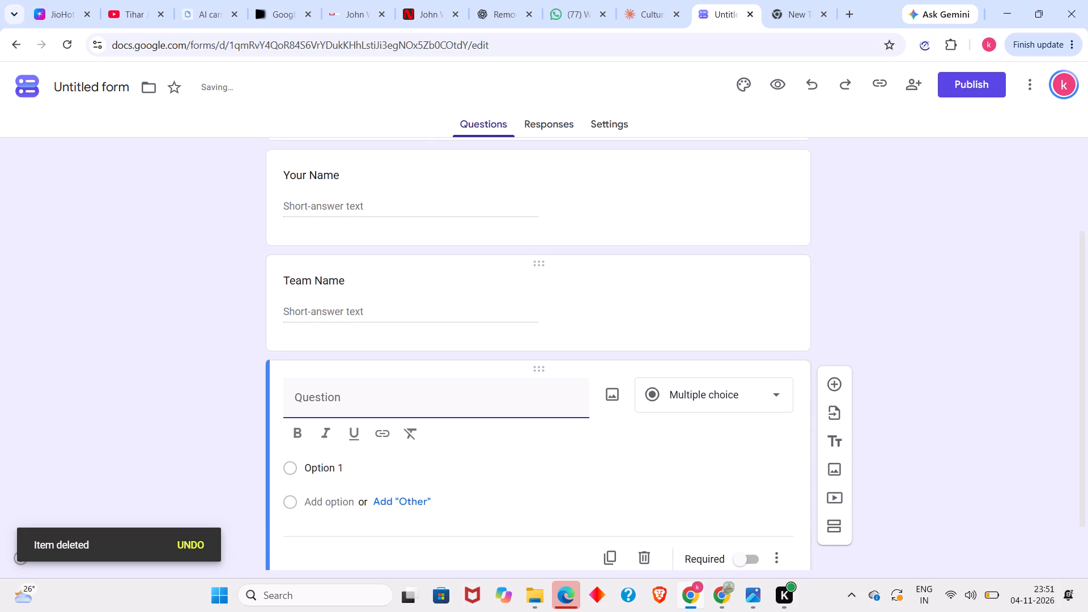
Make the "Your Name" and "Team Name" questions required.
click(630, 210)
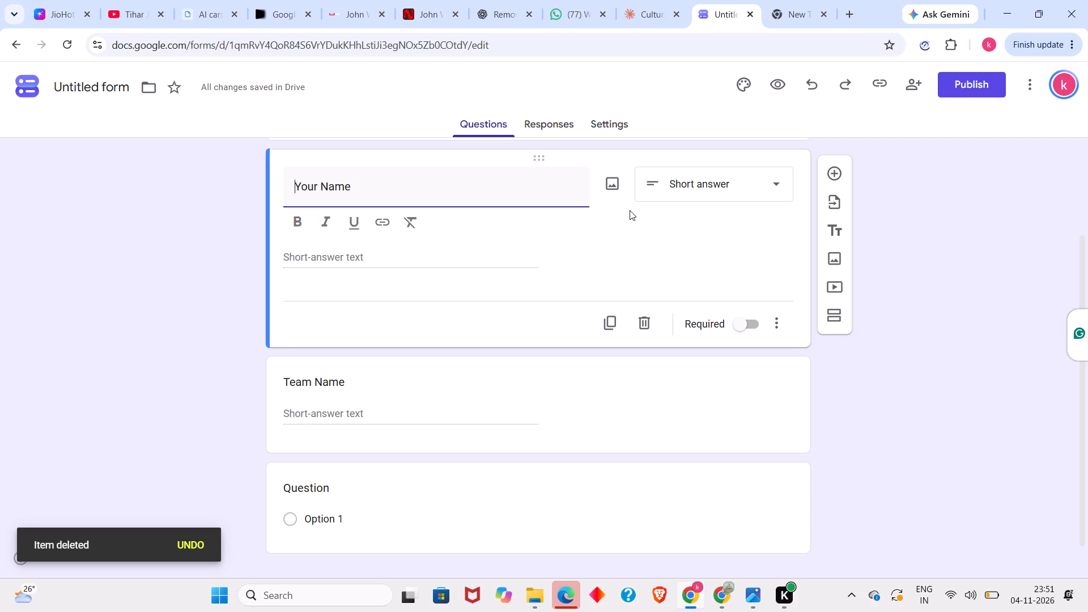
click(749, 330)
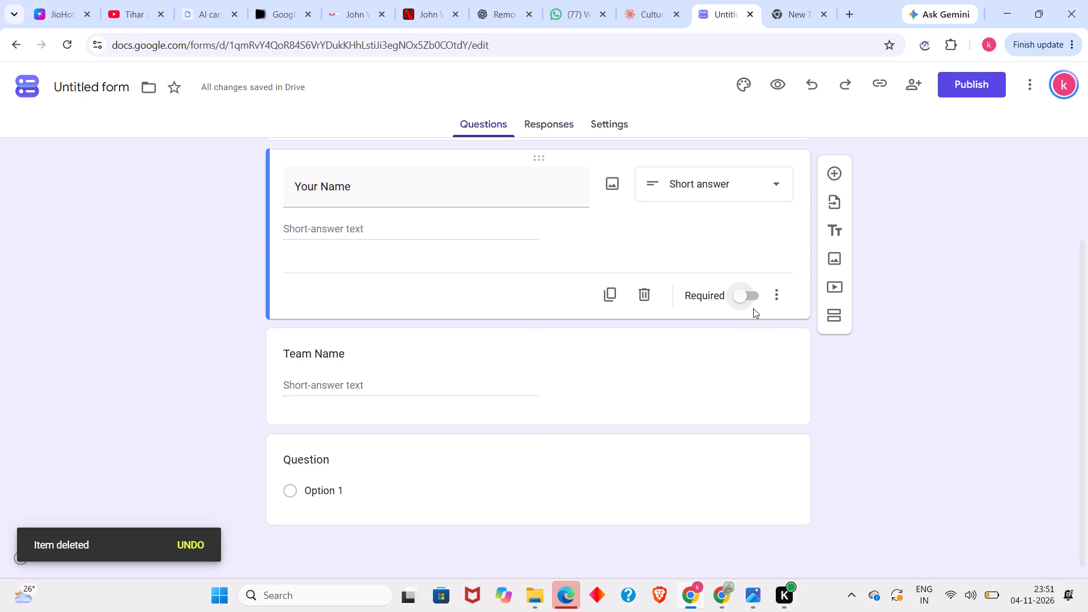
click(754, 305)
click(749, 298)
click(737, 360)
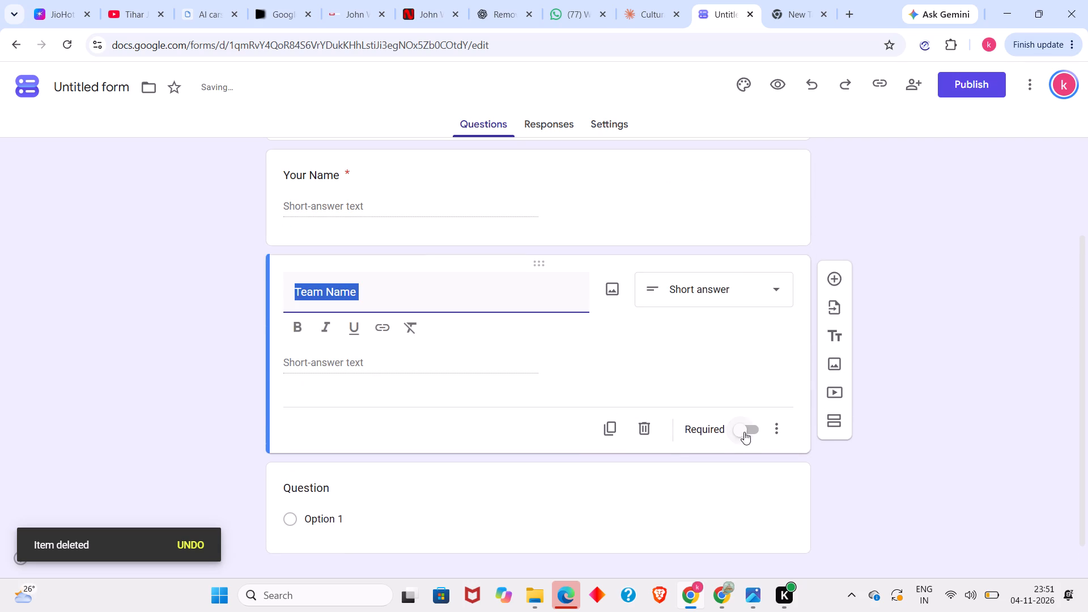
click(746, 431)
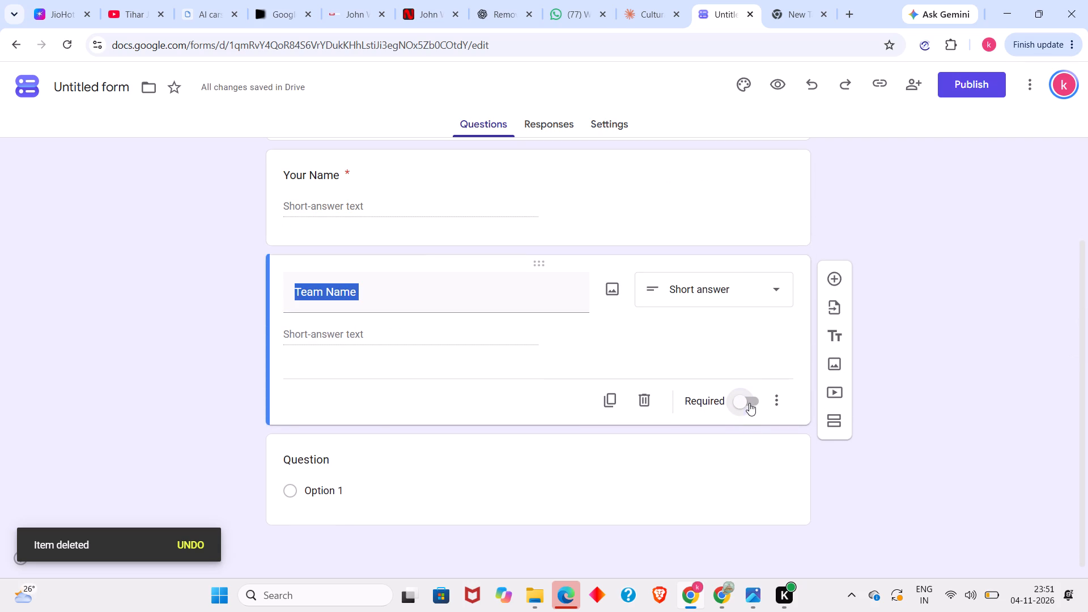
click(749, 403)
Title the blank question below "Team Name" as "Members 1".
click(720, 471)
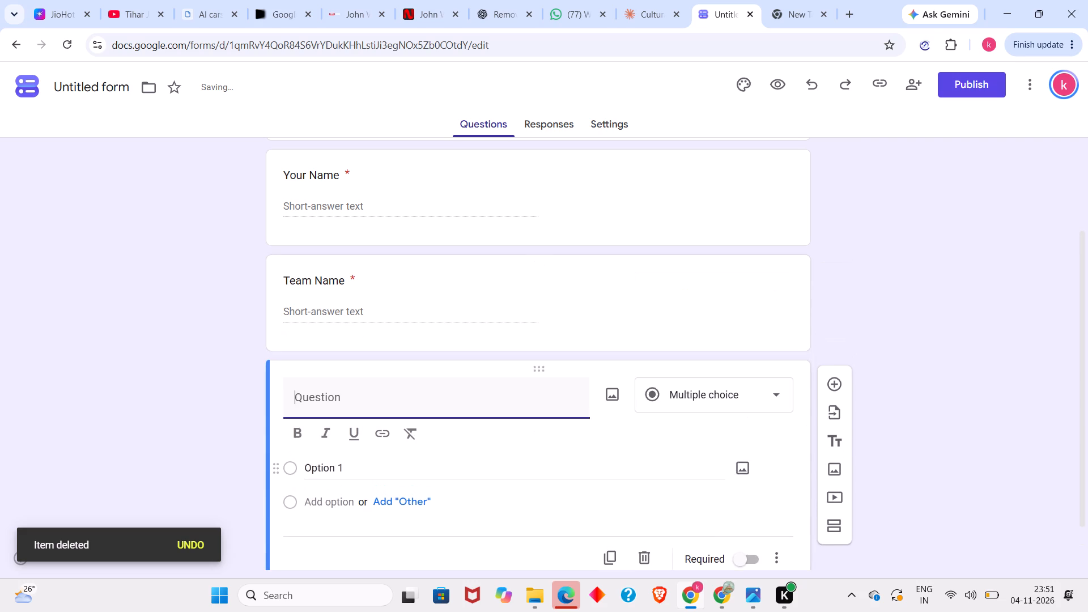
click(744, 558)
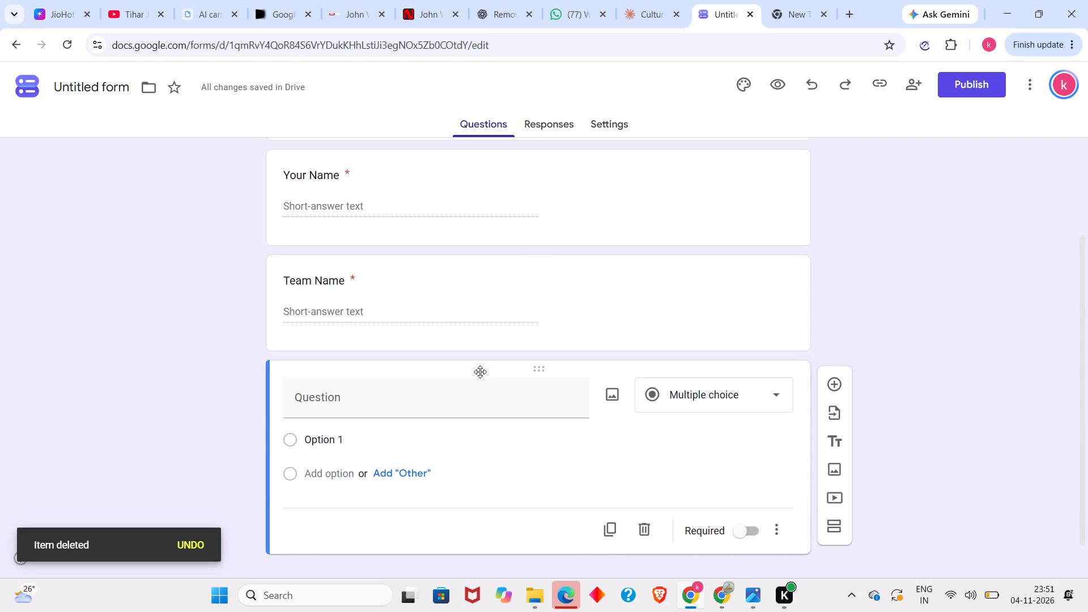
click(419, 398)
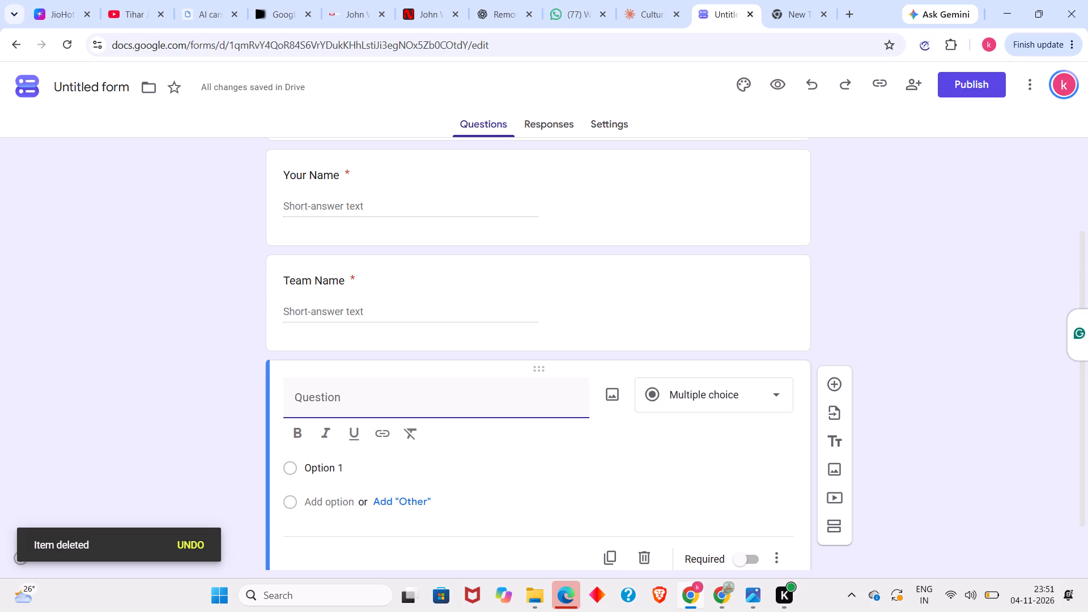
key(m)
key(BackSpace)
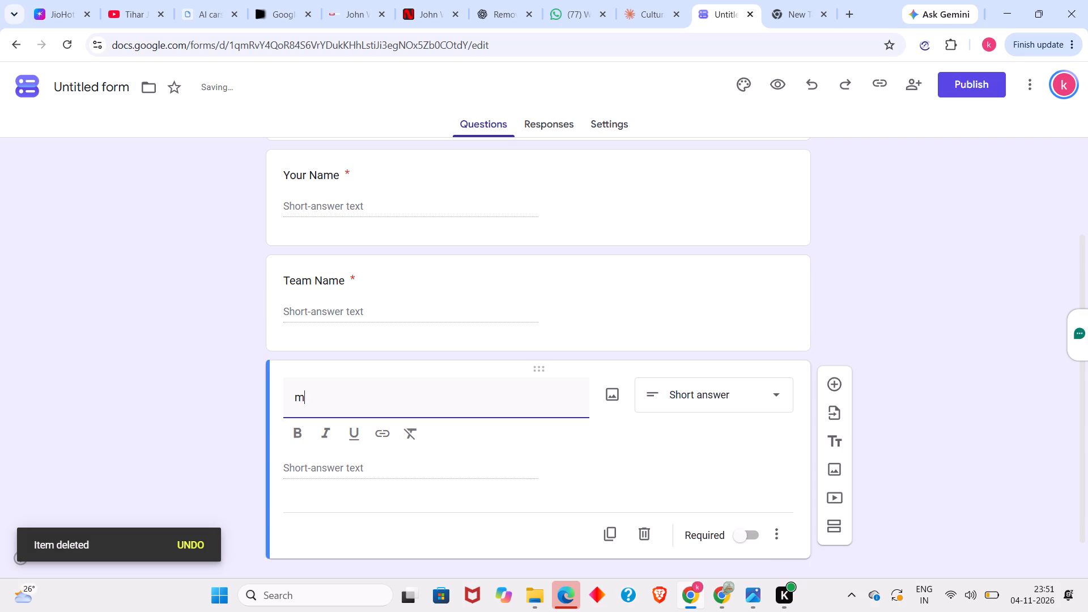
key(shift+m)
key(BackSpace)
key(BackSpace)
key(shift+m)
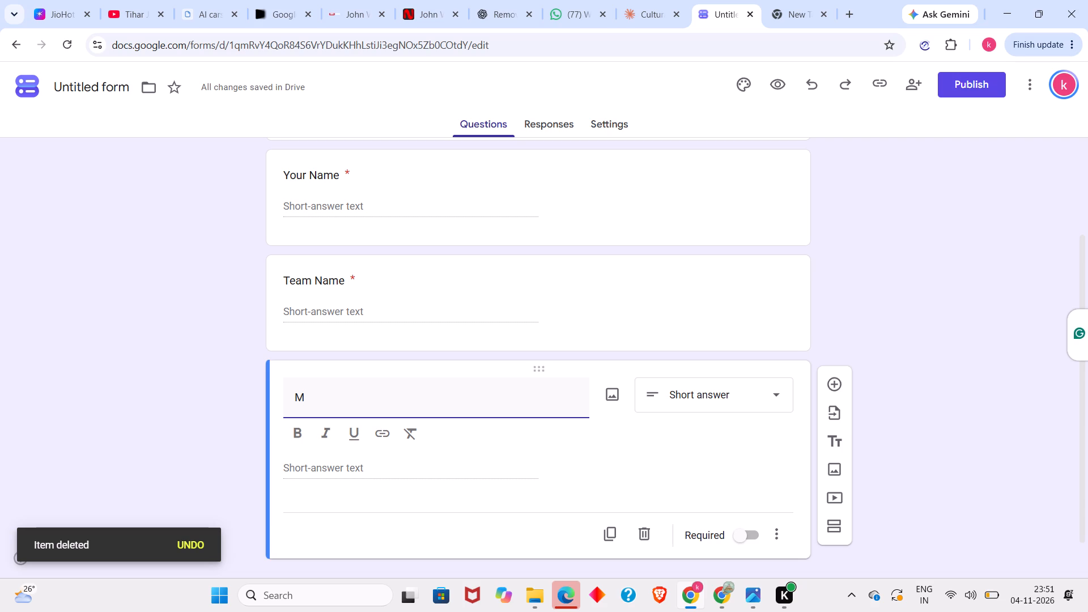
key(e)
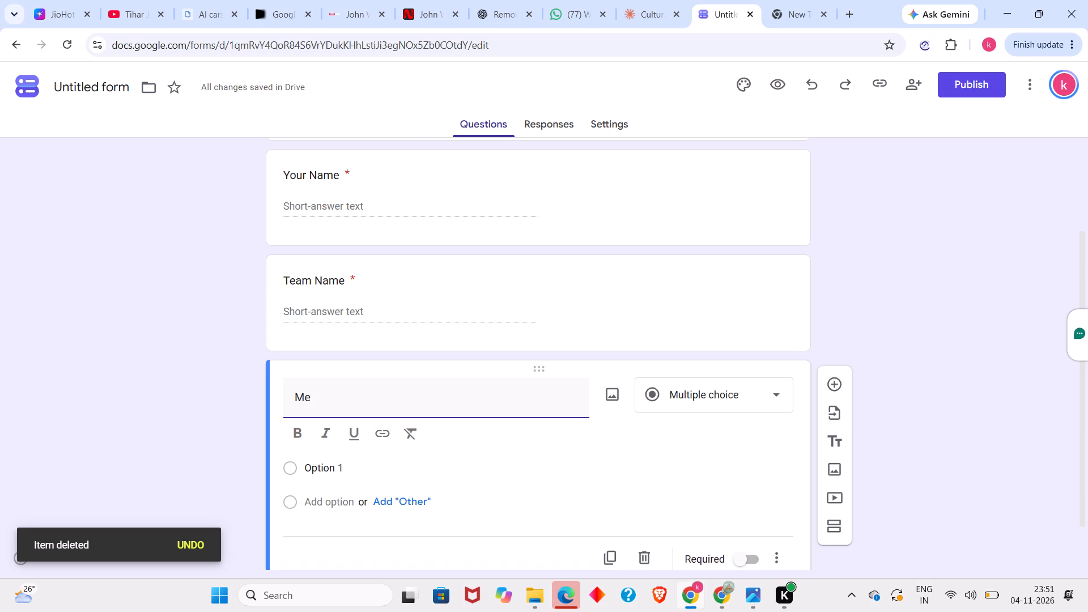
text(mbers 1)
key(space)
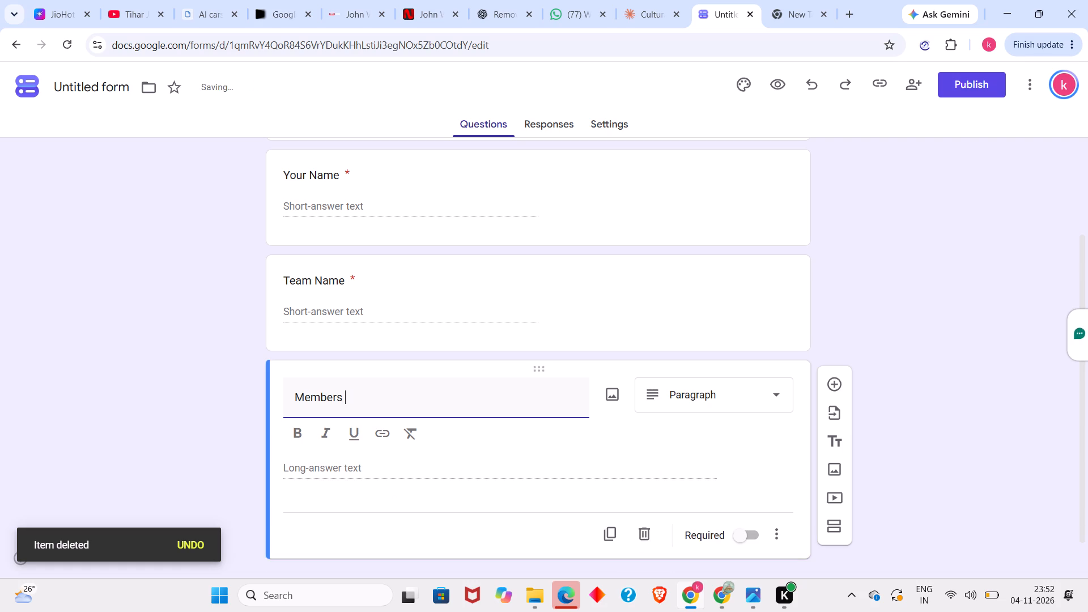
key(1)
Set the "Members 1" question to the short-answer type and make it required.
click(752, 404)
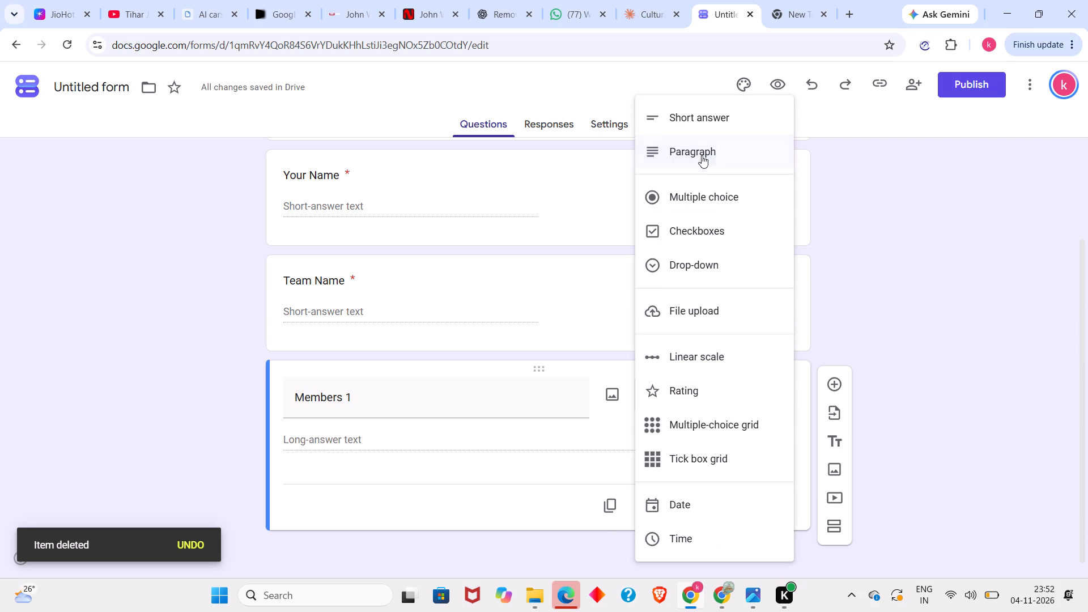
click(704, 123)
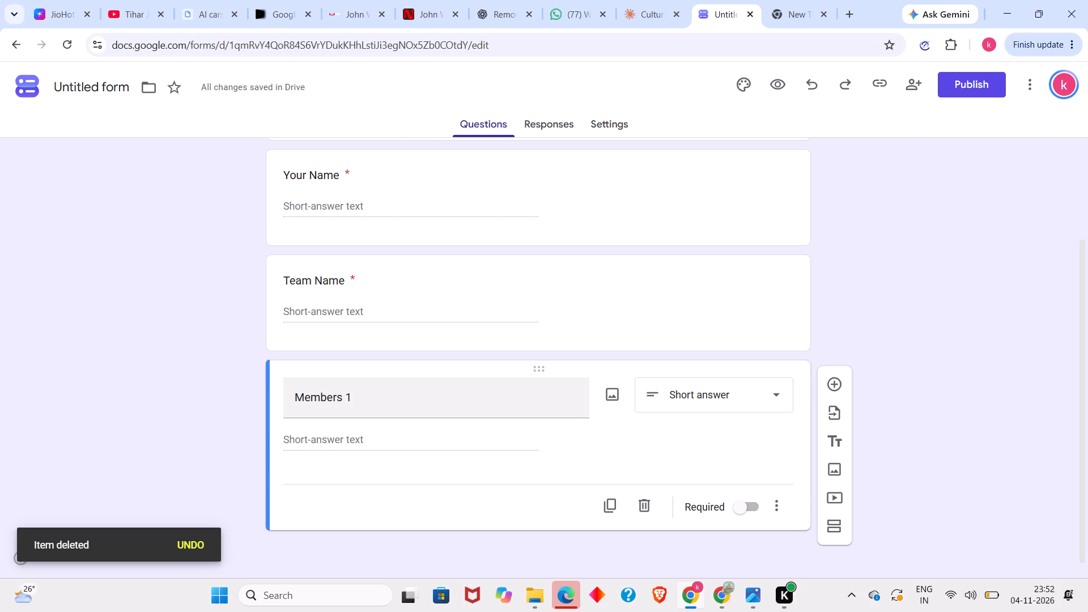
click(738, 504)
Replace the "Members 1" question title with "Member 1 Name".
click(418, 388)
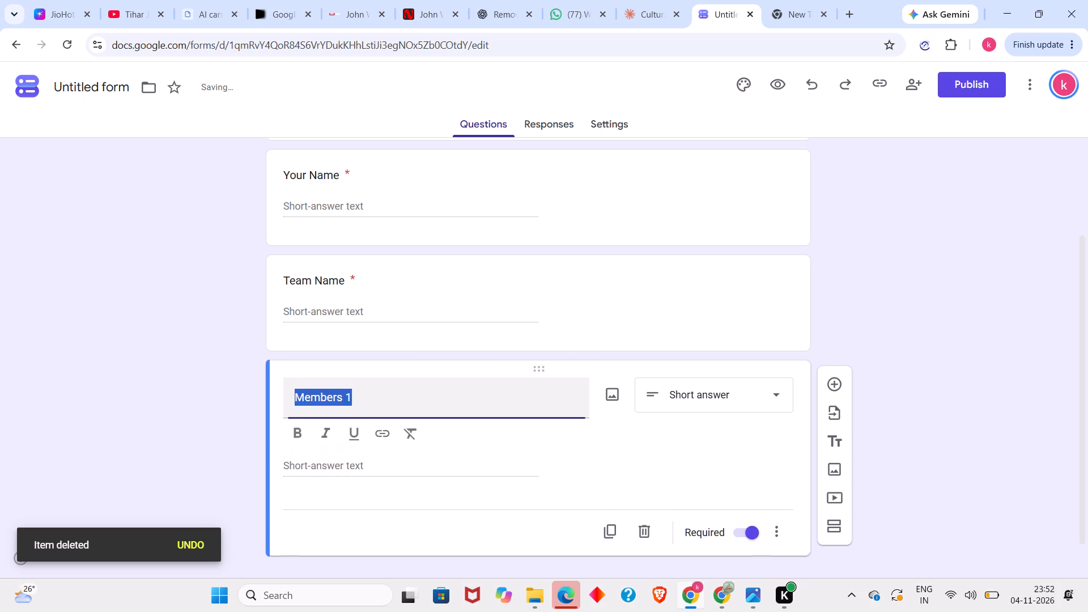
key(space)
key(shift+m)
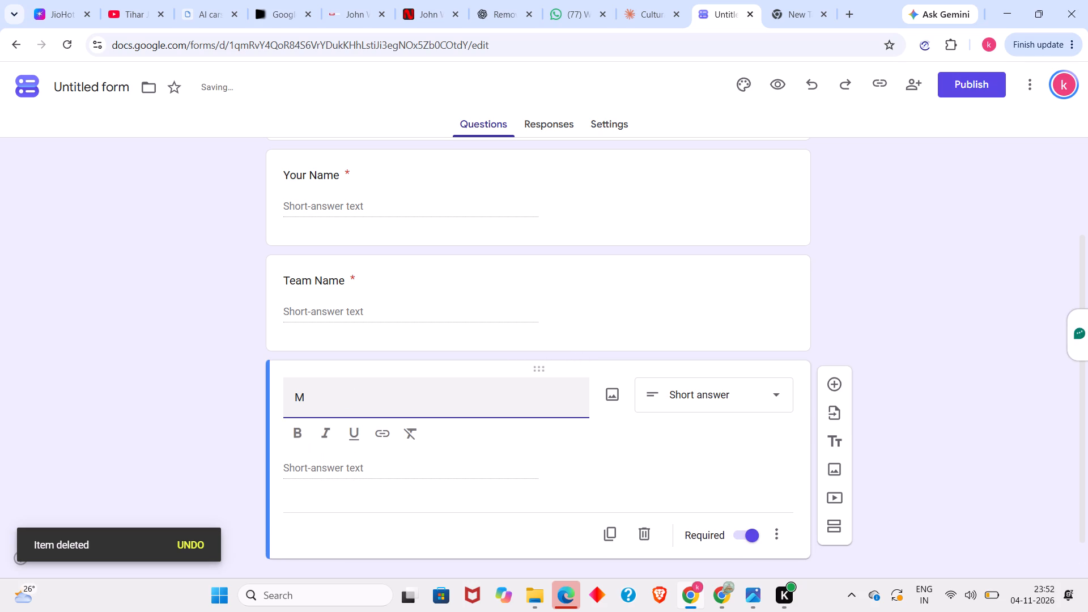
key(e)
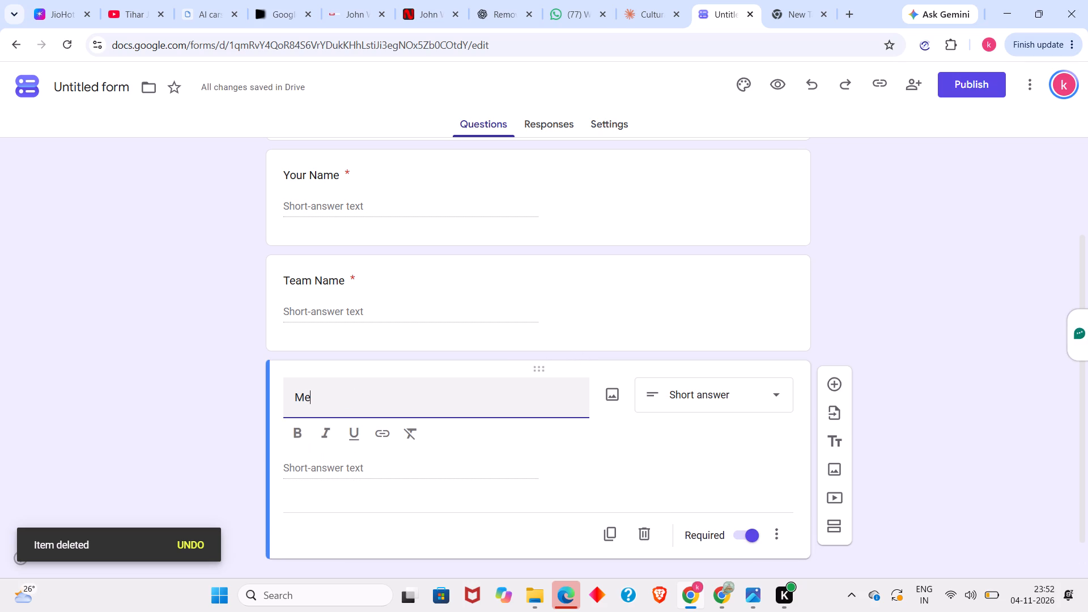
text(mber 1)
key(space)
text(Nma)
key(BackSpace)
key(BackSpace)
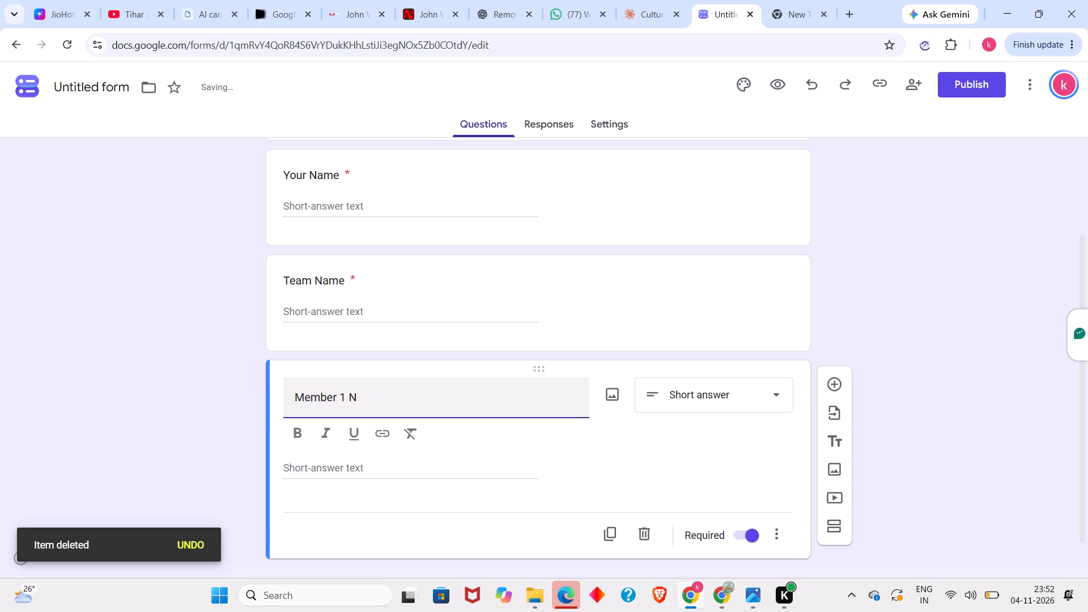
key(a)
key(m)
key(w)
key(BackSpace)
text(e)
key(space)
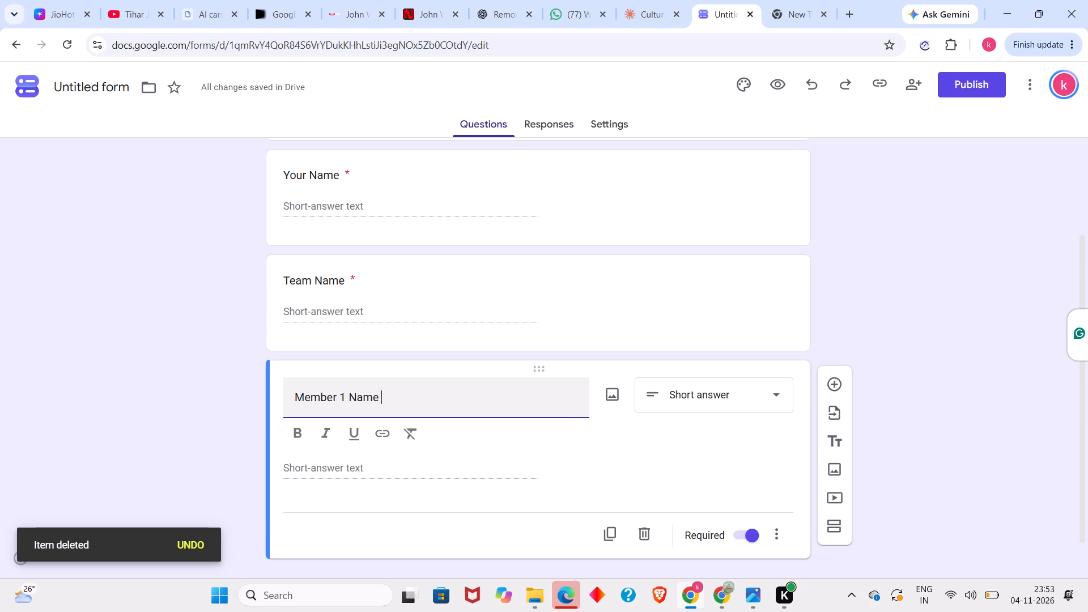
key(Return)
key(Return)
key(BackSpace)
key(BackSpace)
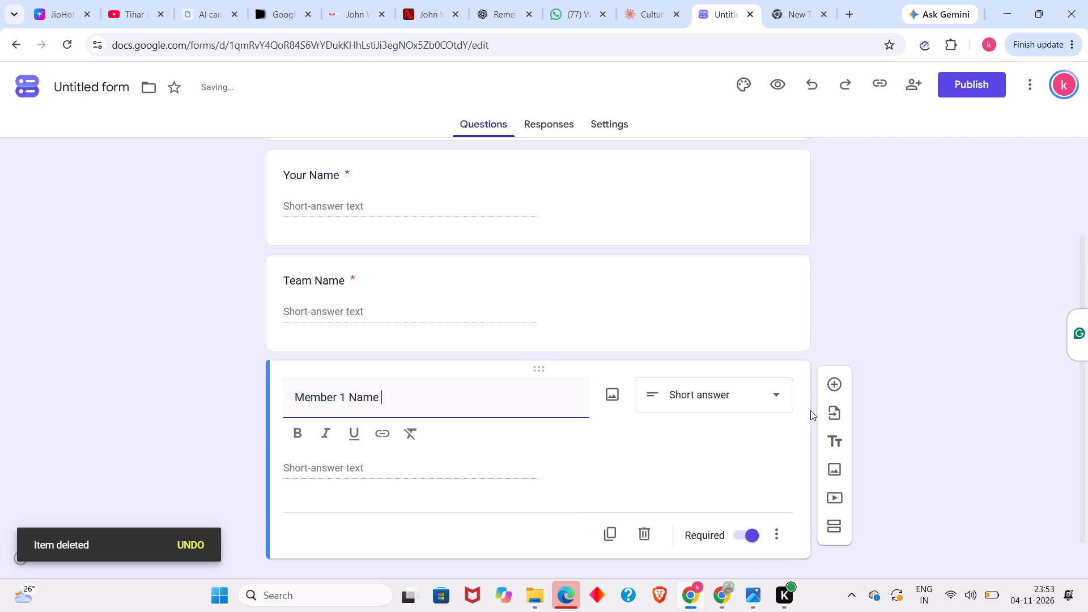
Add a new blank question below "Member 1 Name".
click(837, 386)
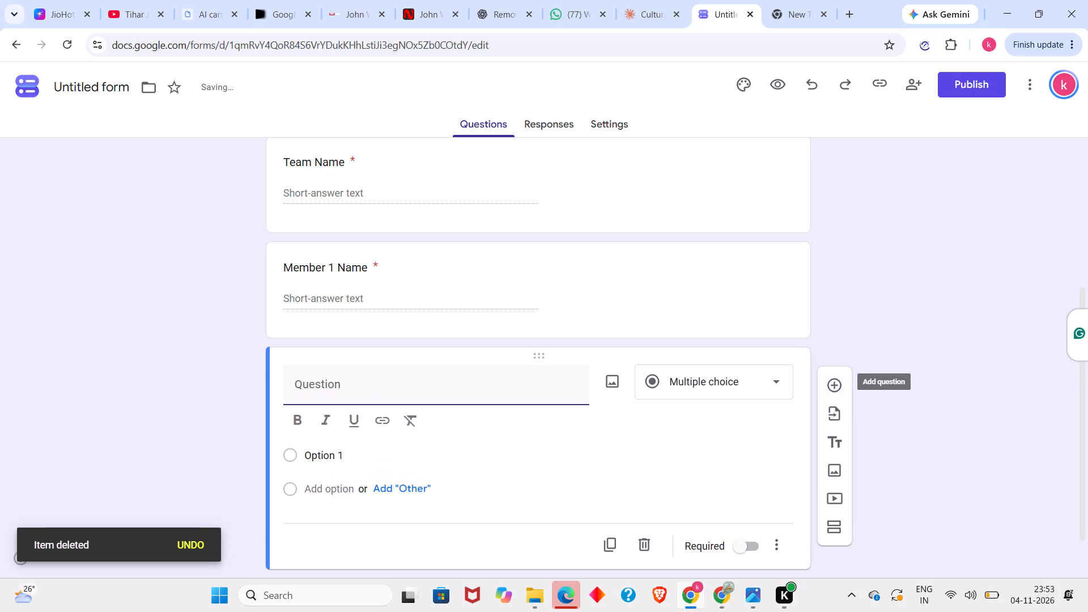
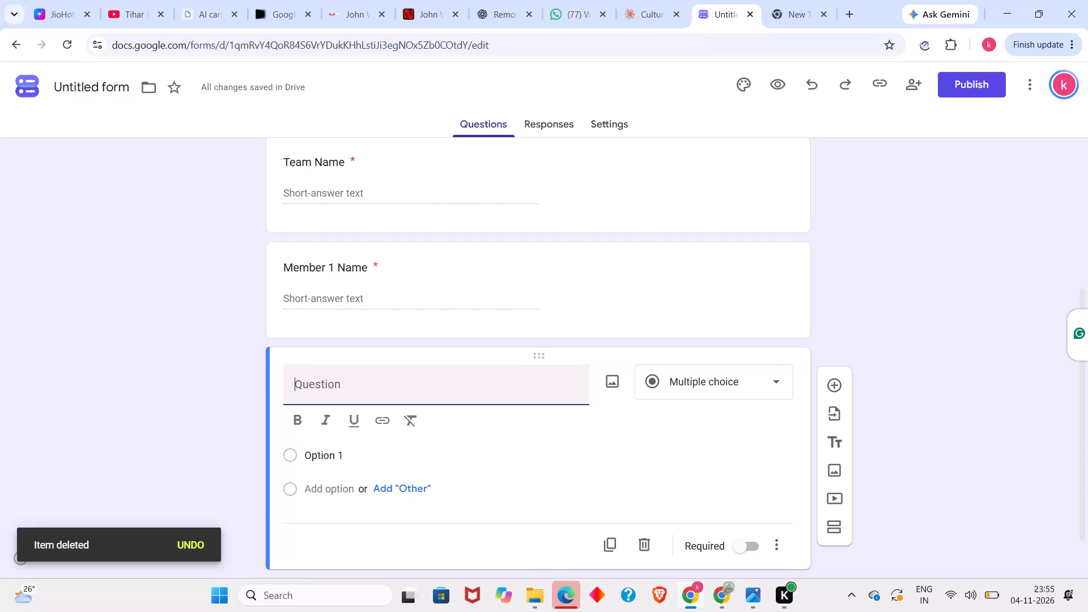
Remove the word "Name" from the "Member 1 Name" question title.
key(m)
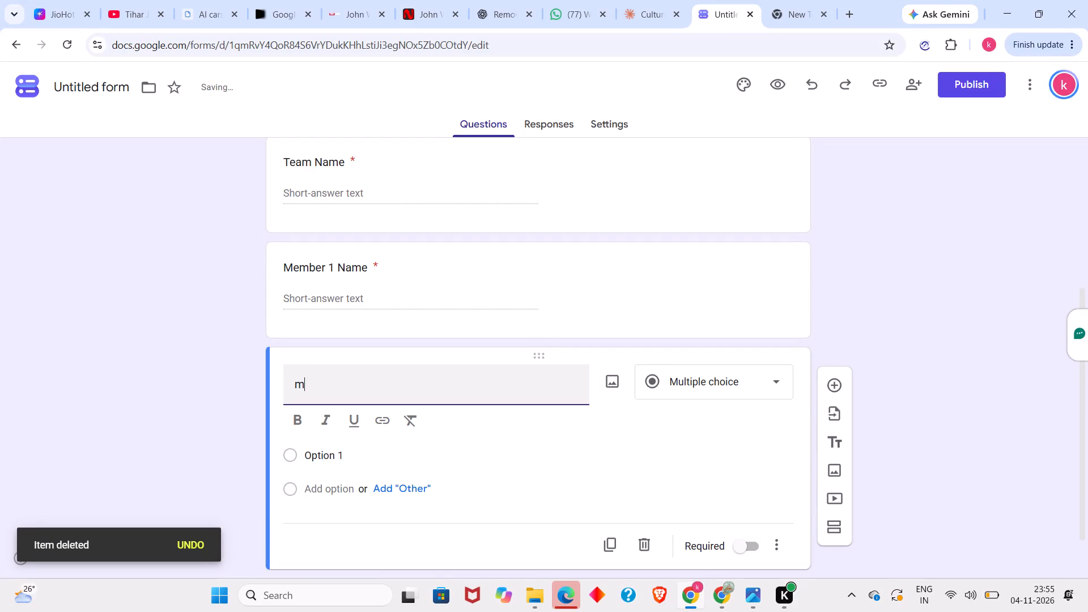
key(BackSpace)
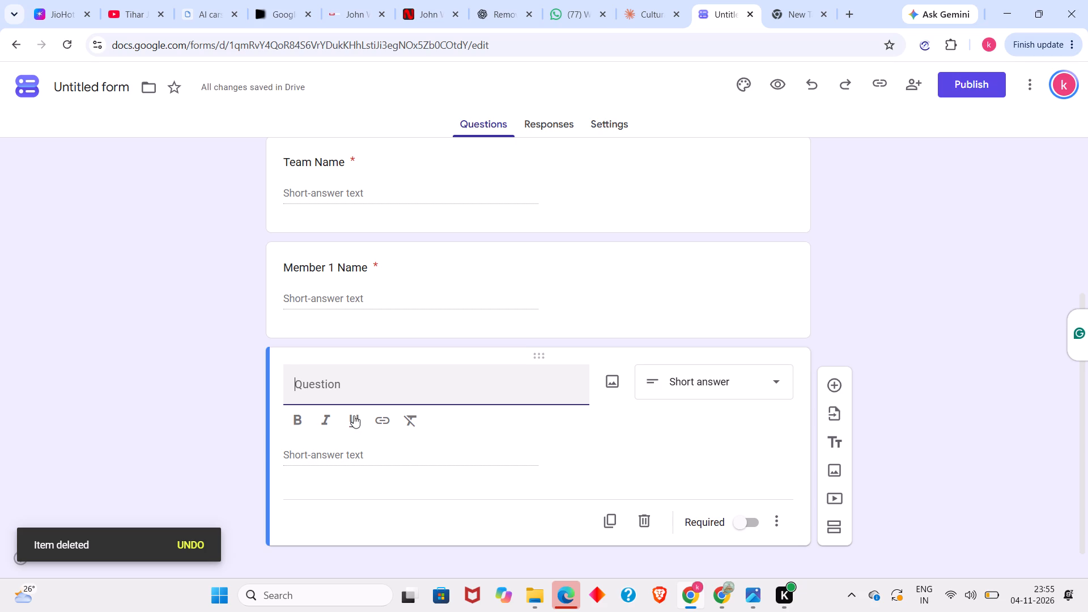
click(419, 254)
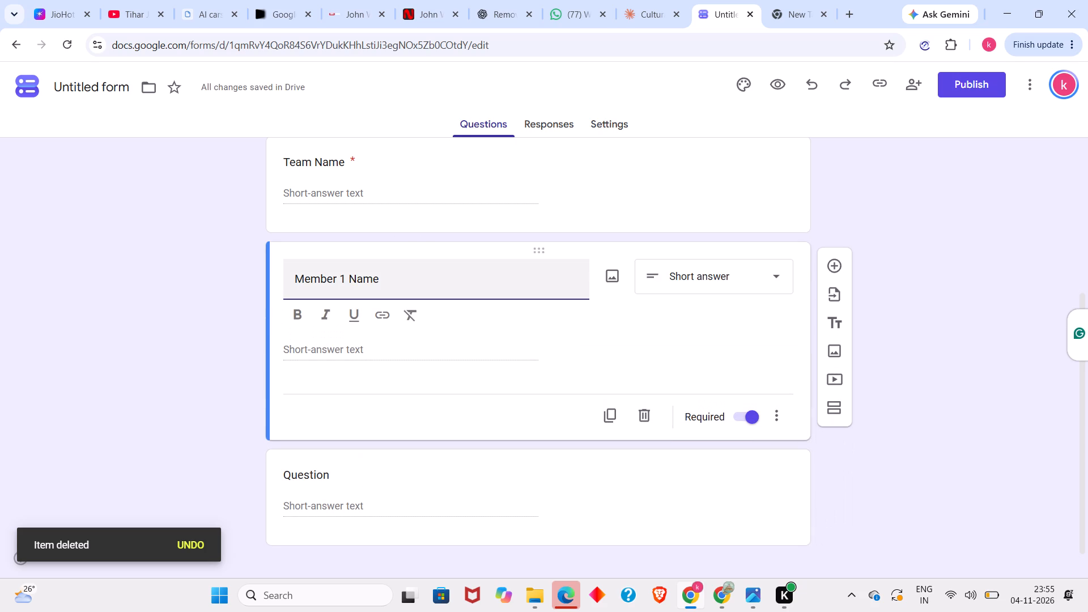
click(384, 280)
key(BackSpace)
key(BackSpace)
key(BackSpace)
key(BackSpace)
key(BackSpace)
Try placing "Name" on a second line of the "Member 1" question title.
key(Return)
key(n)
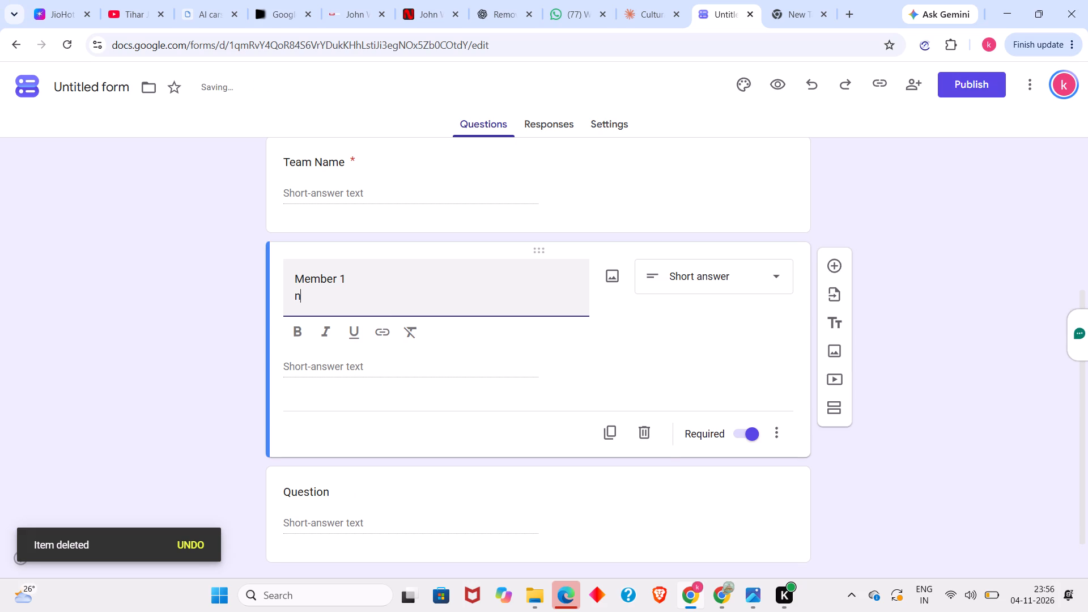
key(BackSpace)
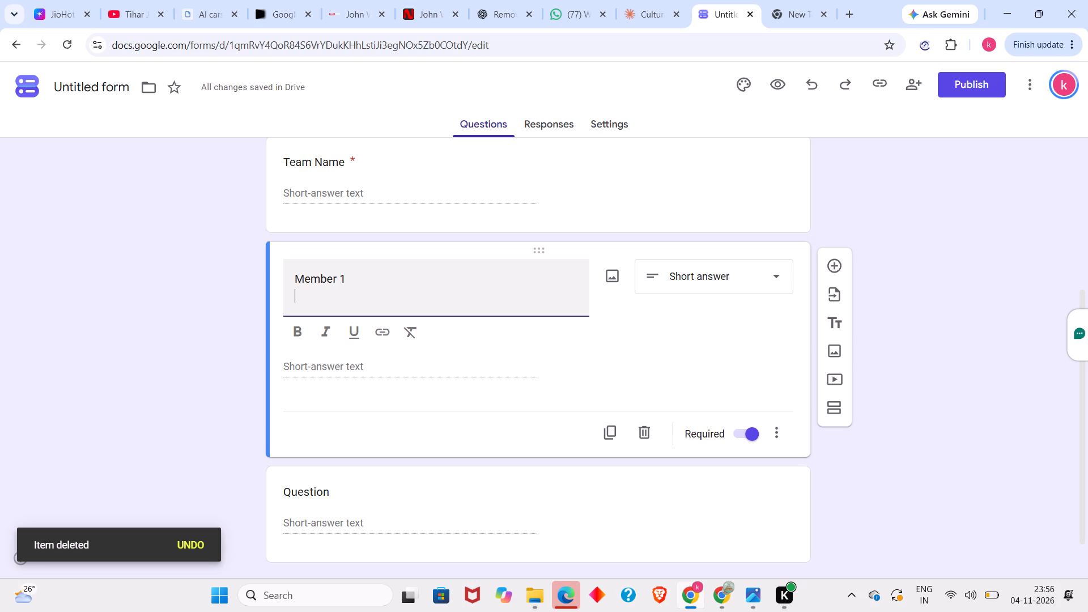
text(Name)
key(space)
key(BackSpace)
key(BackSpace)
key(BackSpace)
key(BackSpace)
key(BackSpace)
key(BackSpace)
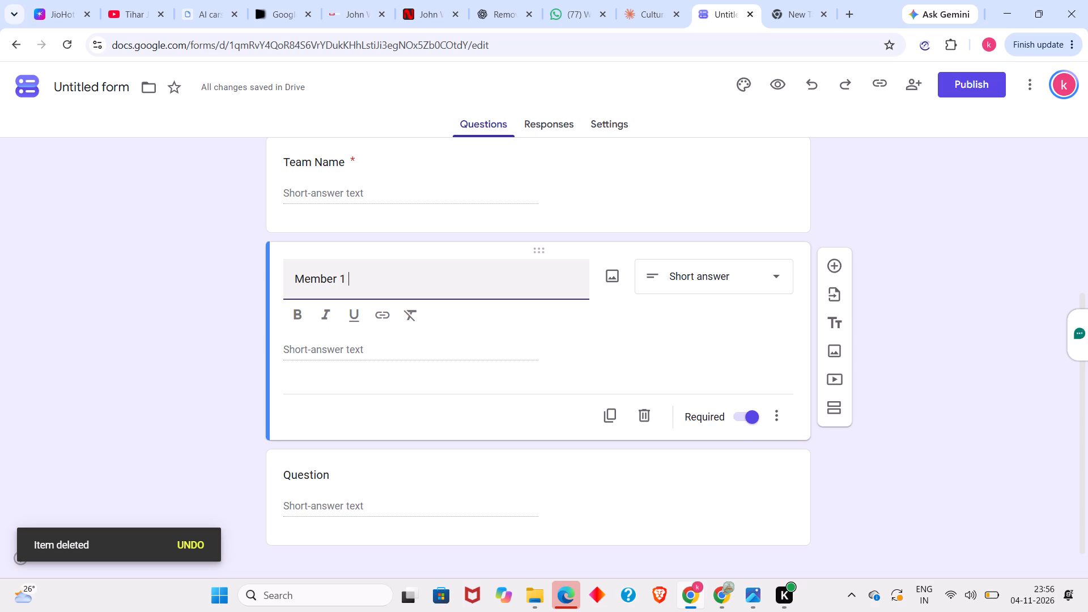
Complete the "Member 1" question title as "Member 1 :Name".
key(shift+colon)
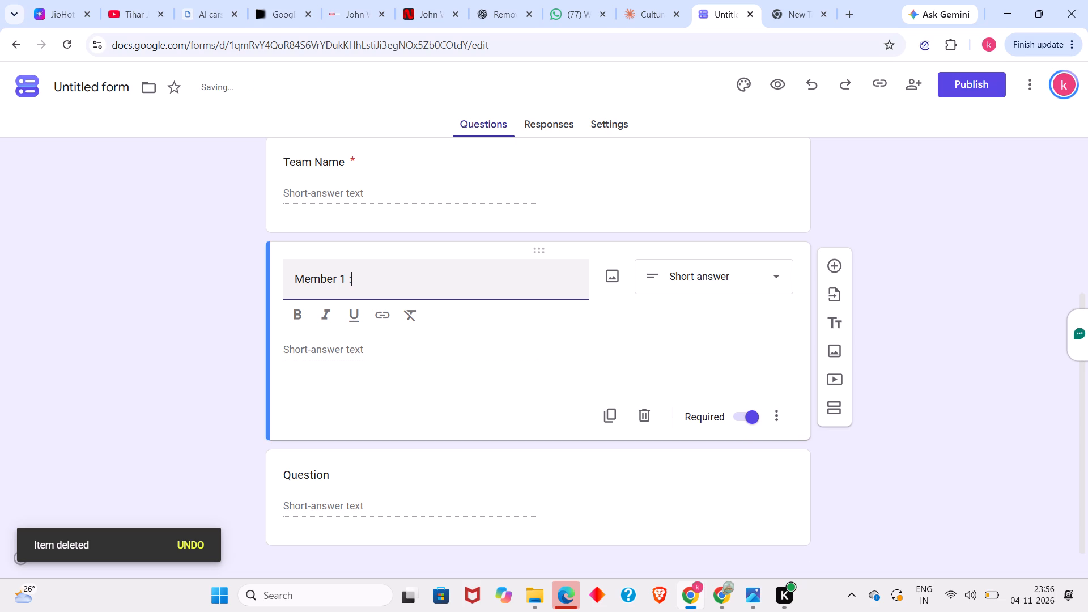
text(Nm7)
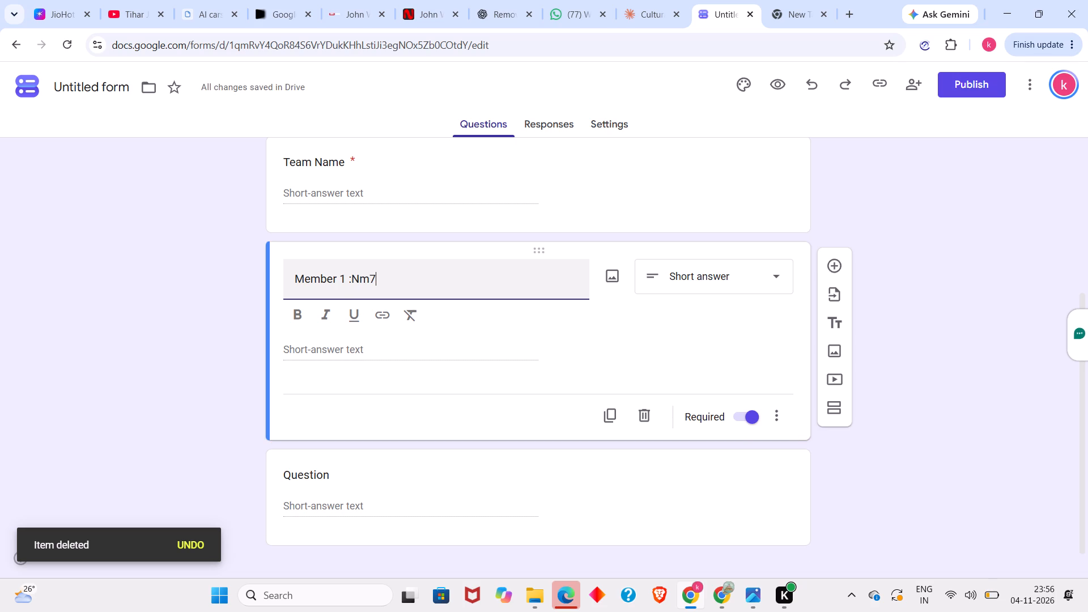
key(BackSpace)
key(BackSpace)
text(ame)
key(space)
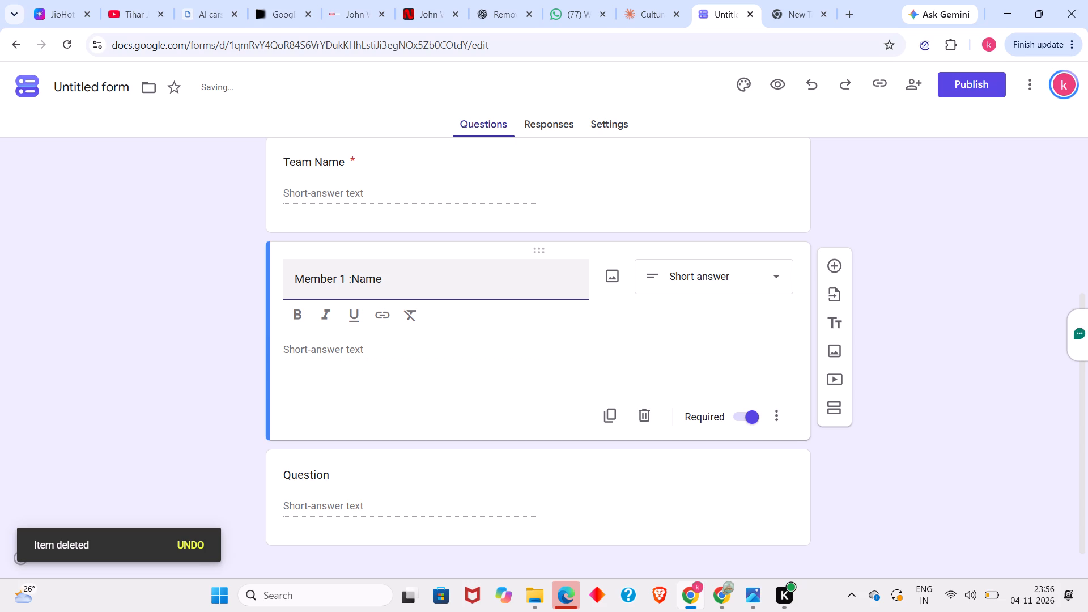
Title the blank short-answer question below "Member 1 :Name" as "Member 2 : Name".
click(343, 477)
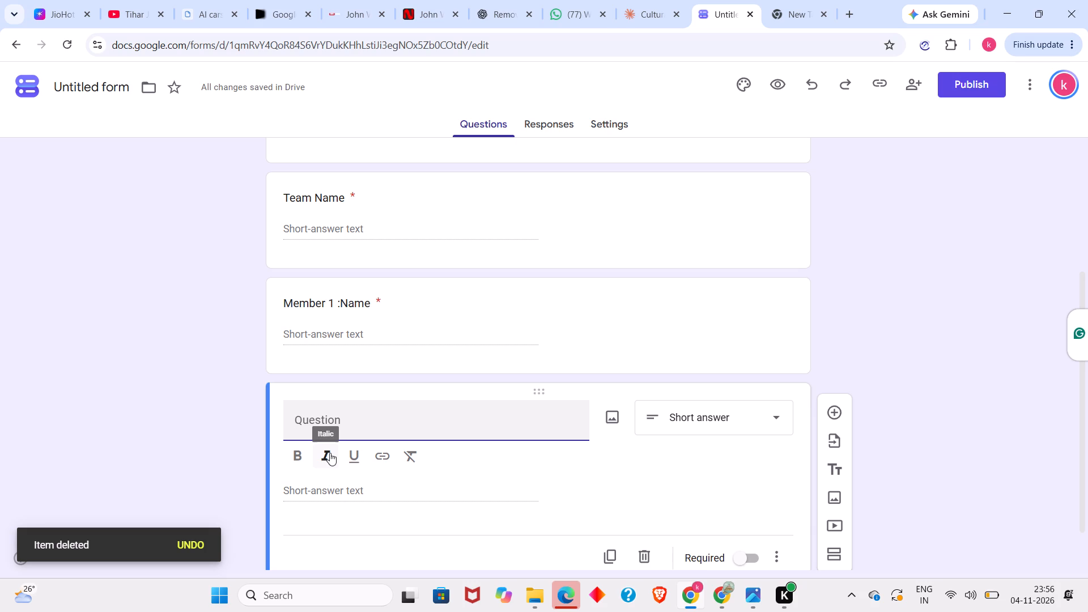
text(Member)
key(space)
key(2)
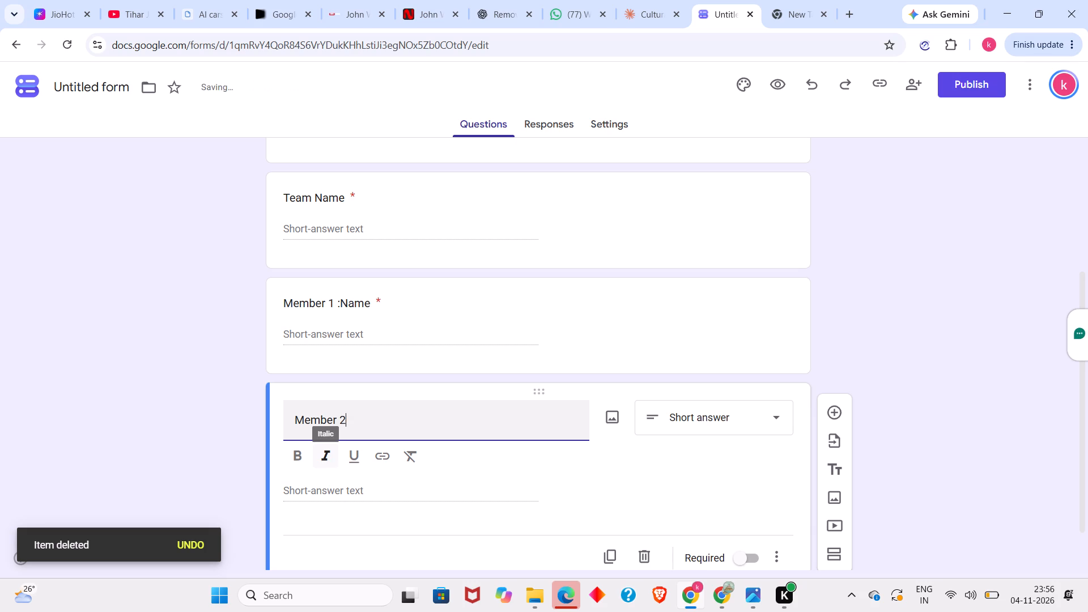
key(space)
key(shift+colon)
key(space)
text(Name)
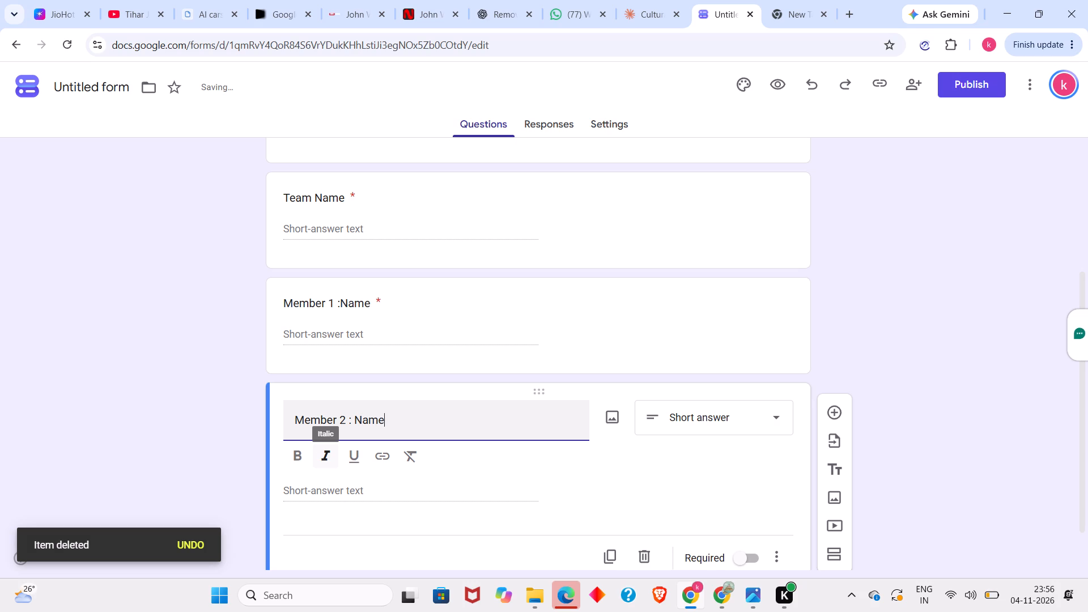
key(space)
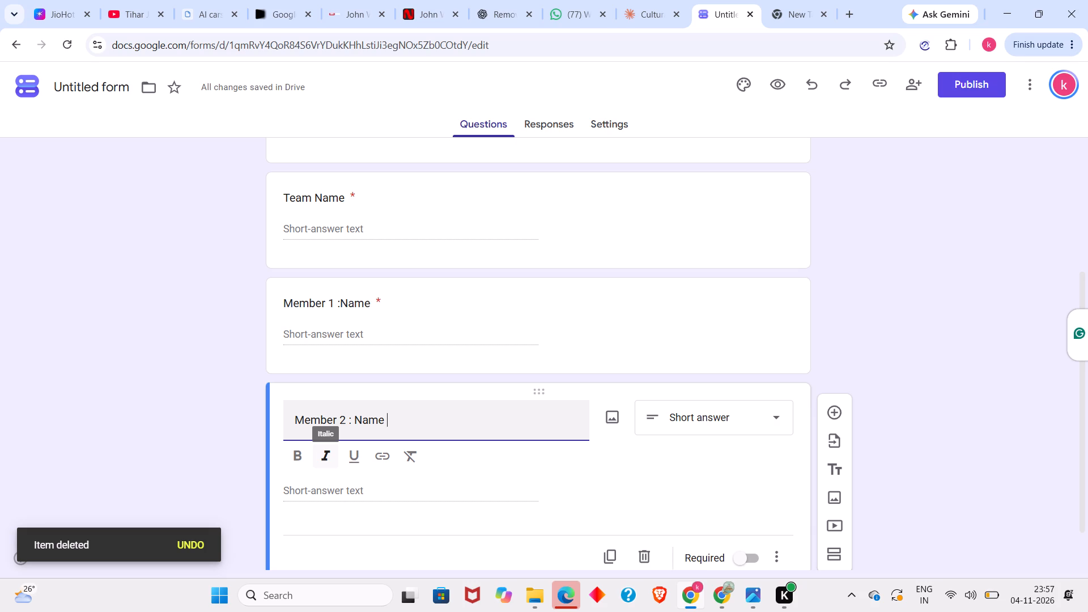
key(Return)
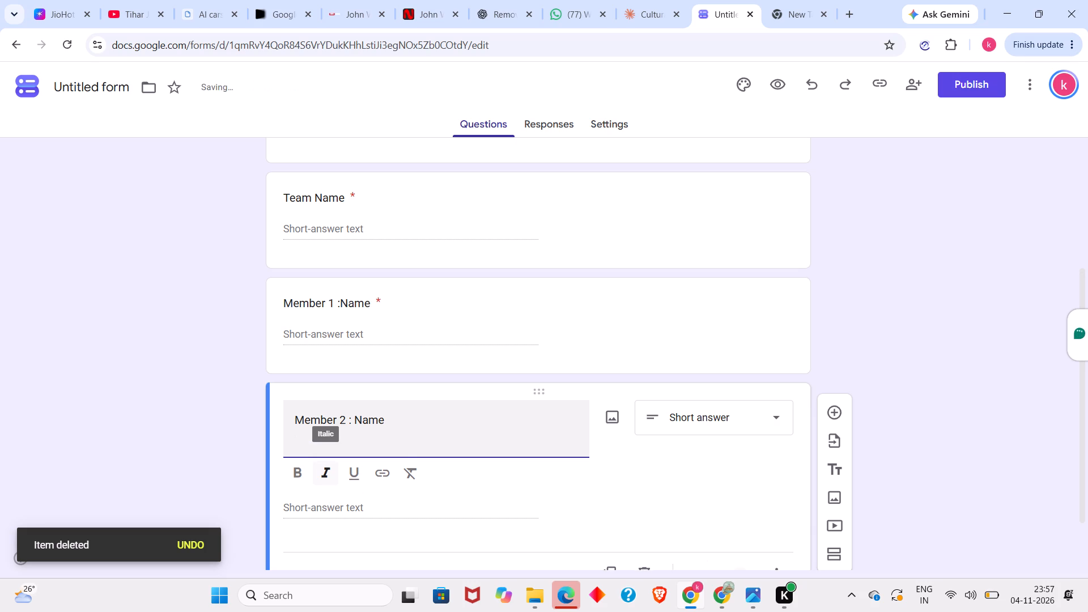
key(BackSpace)
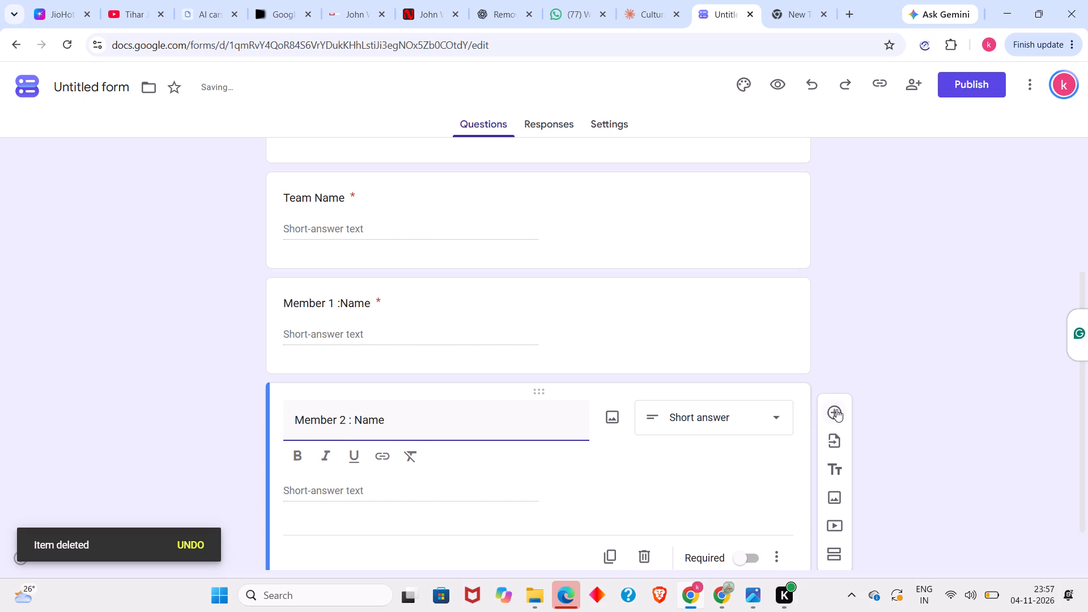
Add a question below "Member 2 : Name" and title it "Member 4 : Name".
click(836, 409)
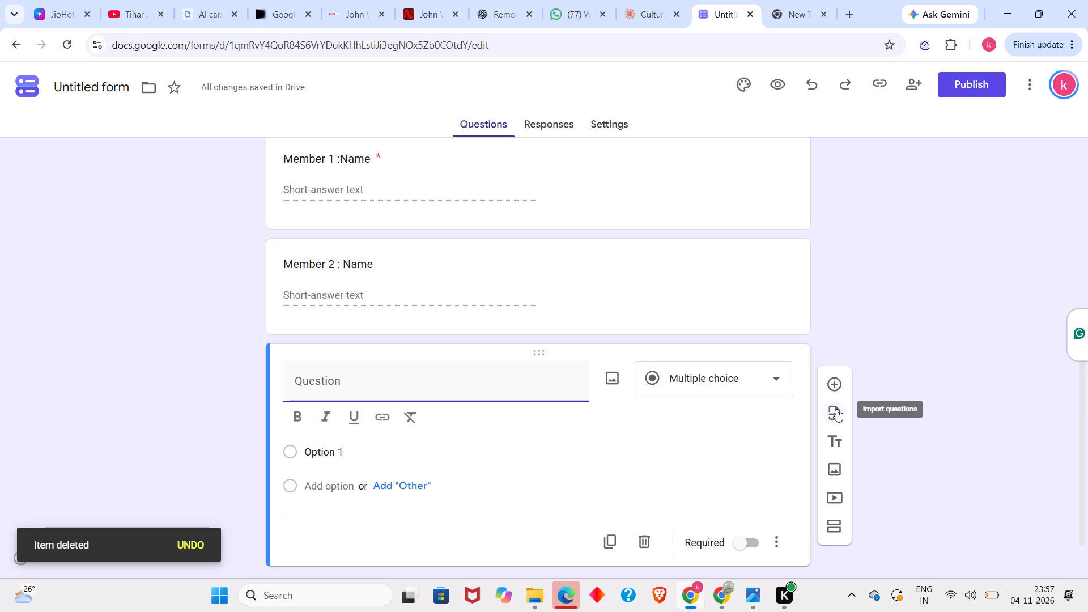
key(shift+m)
key(e)
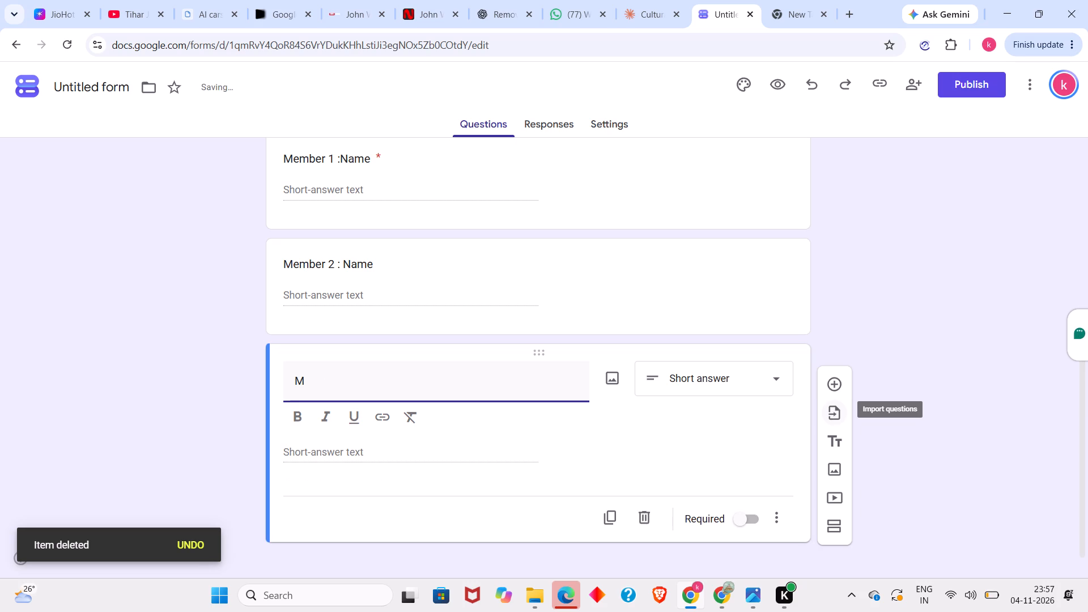
text(mber)
key(space)
key(BackSpace)
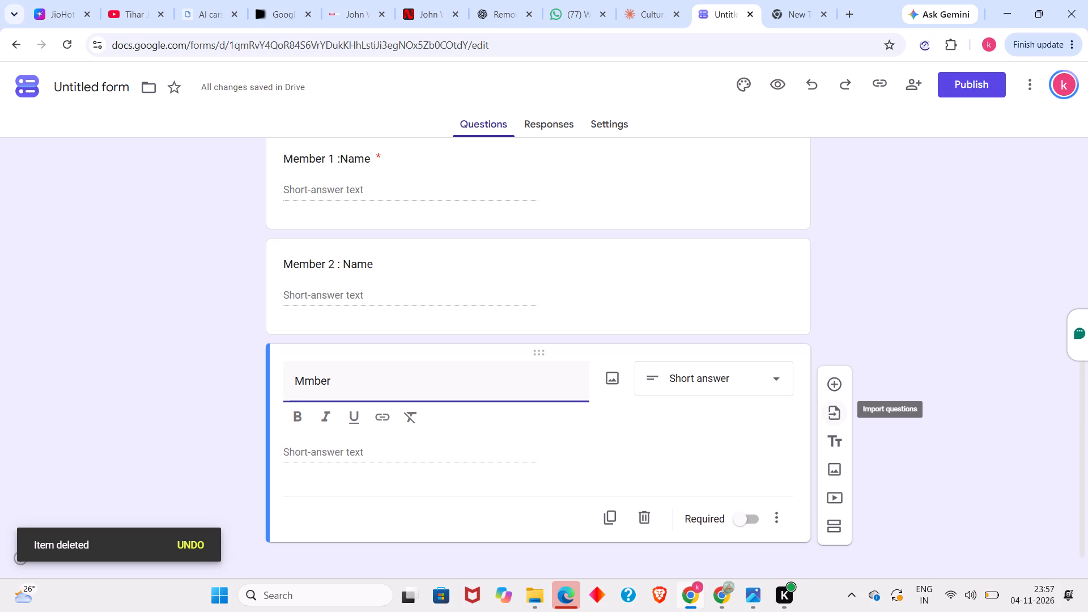
key(BackSpace)
key(BackSpace)
key(BackSpace)
key(BackSpace)
text(ember)
key(BackSpace)
key(BackSpace)
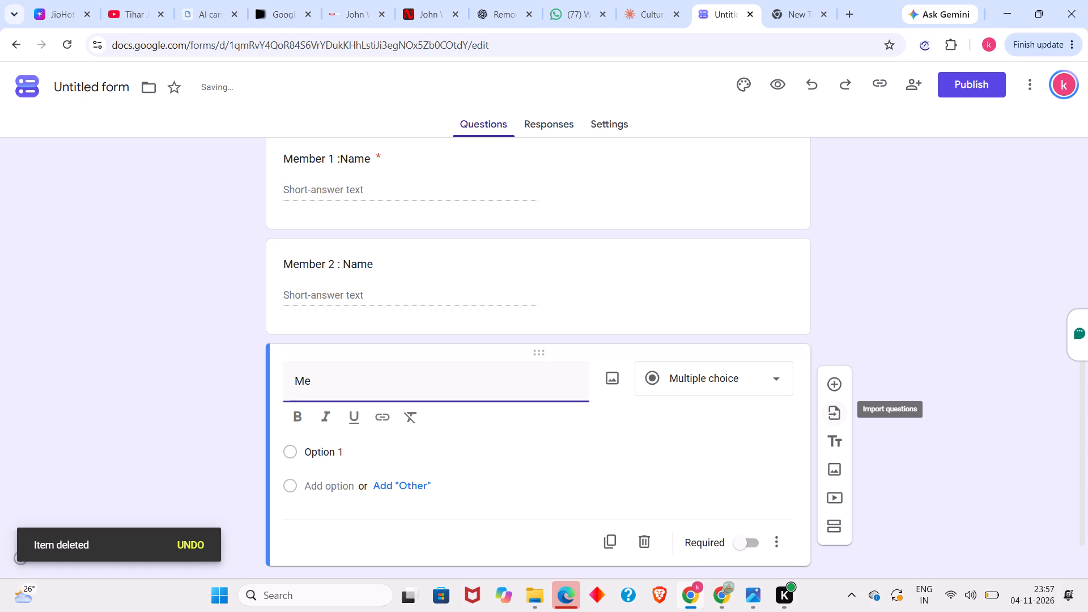
text(mber)
key(space)
key(4)
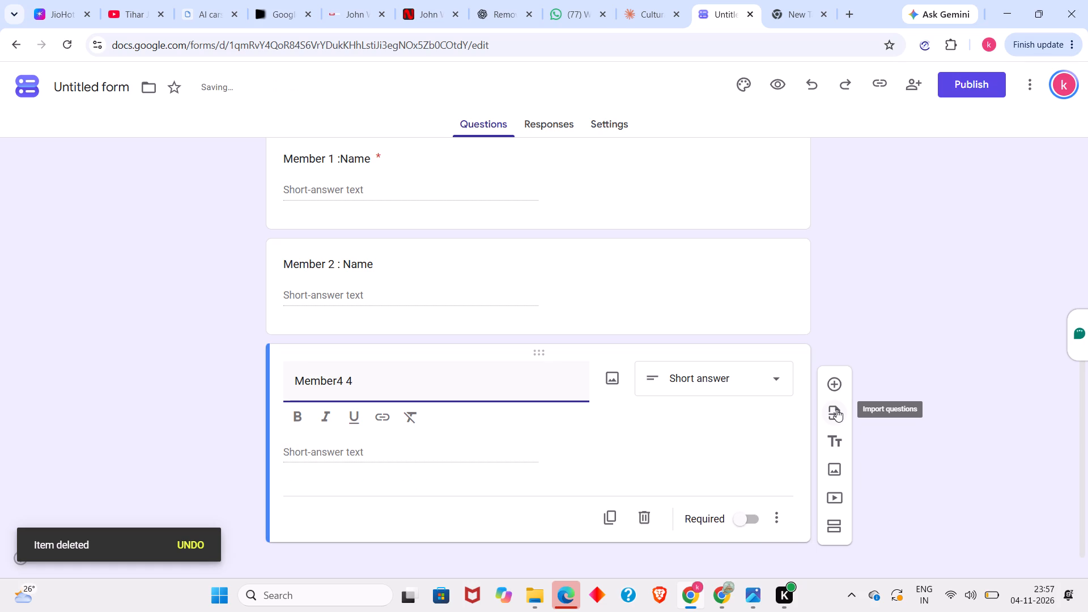
key(BackSpace)
key(BackSpace)
key(BackSpace)
key(BackSpace)
key(space)
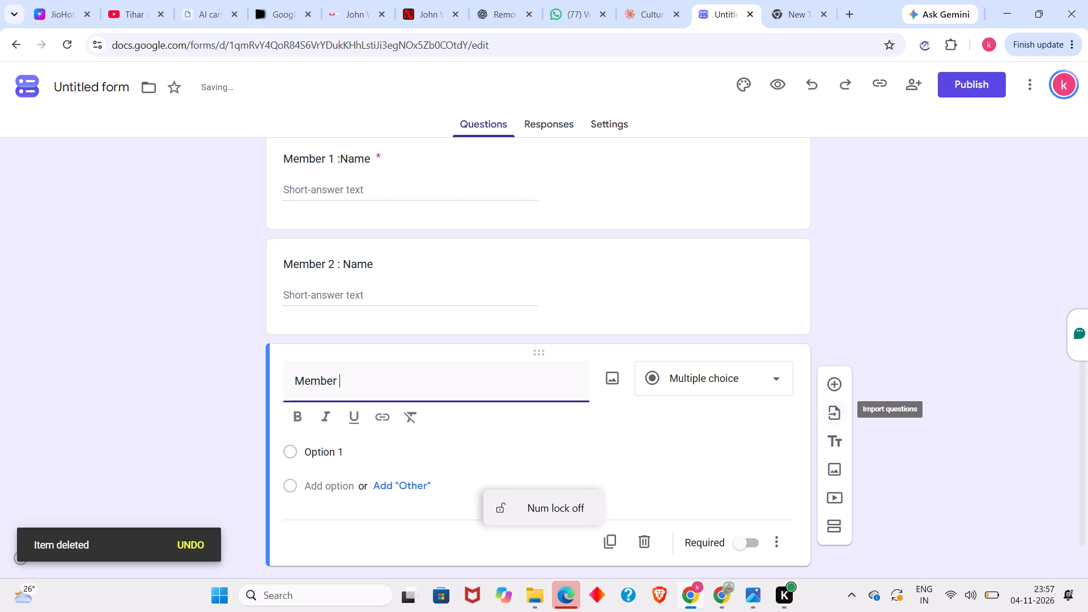
text(4)
key(space)
text(:)
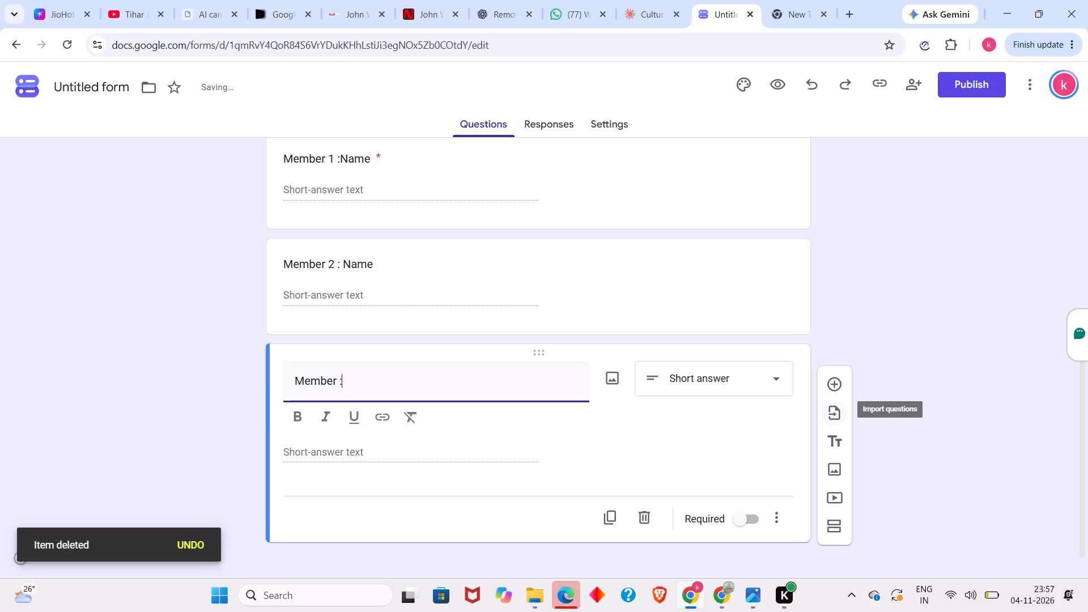
key(space)
key(BackSpace)
key(BackSpace)
text(4)
key(space)
text(:)
key(space)
text(Nm)
key(BackSpace)
text(ame)
key(space)
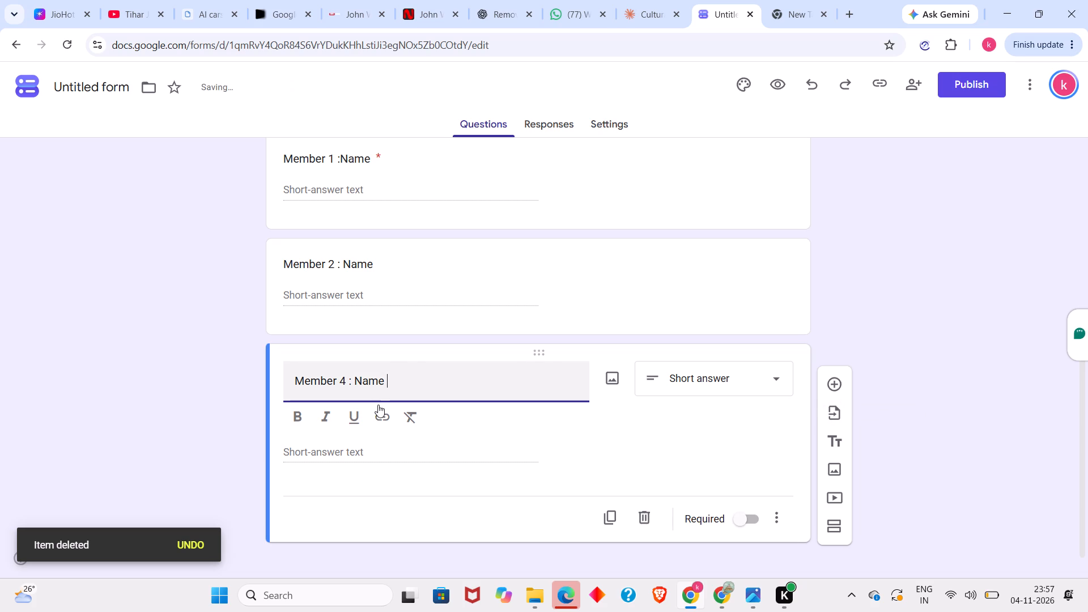
Copy the full question title "Member 4 : Name".
drag(391, 380, 248, 389)
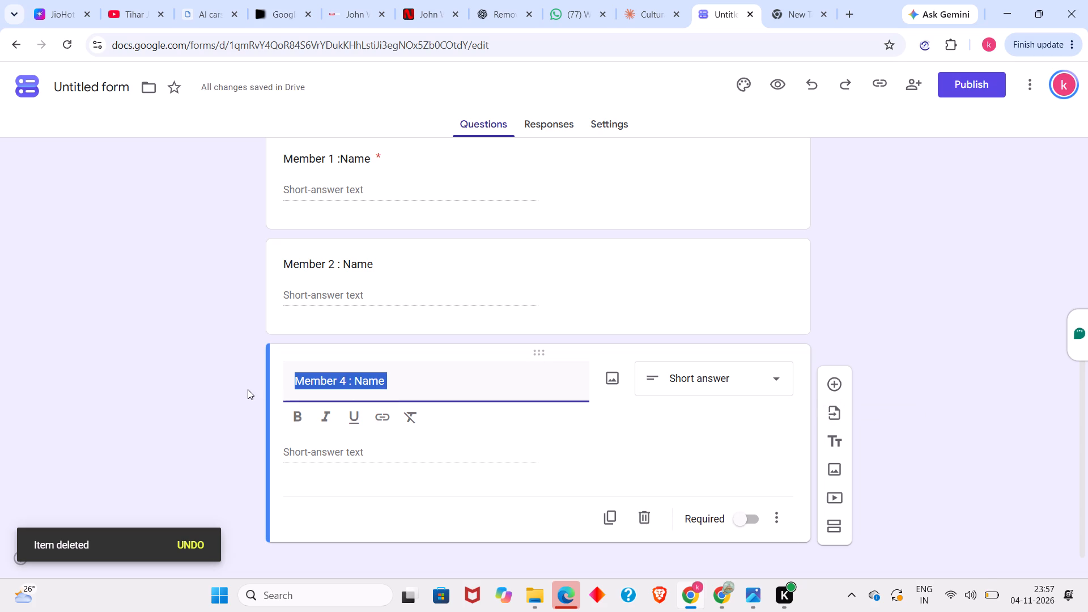
key(ctrl+c)
Change the member number in the last question's title so it reads "Member 3 : Name".
drag(401, 390, 352, 378)
click(352, 378)
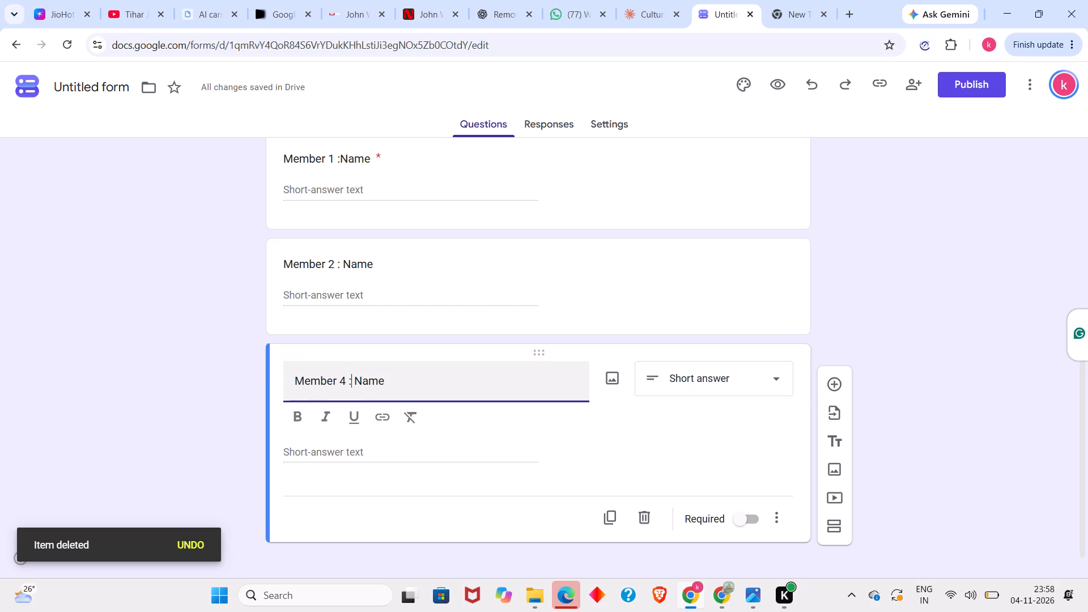
click(344, 381)
key(BackSpace)
key(3)
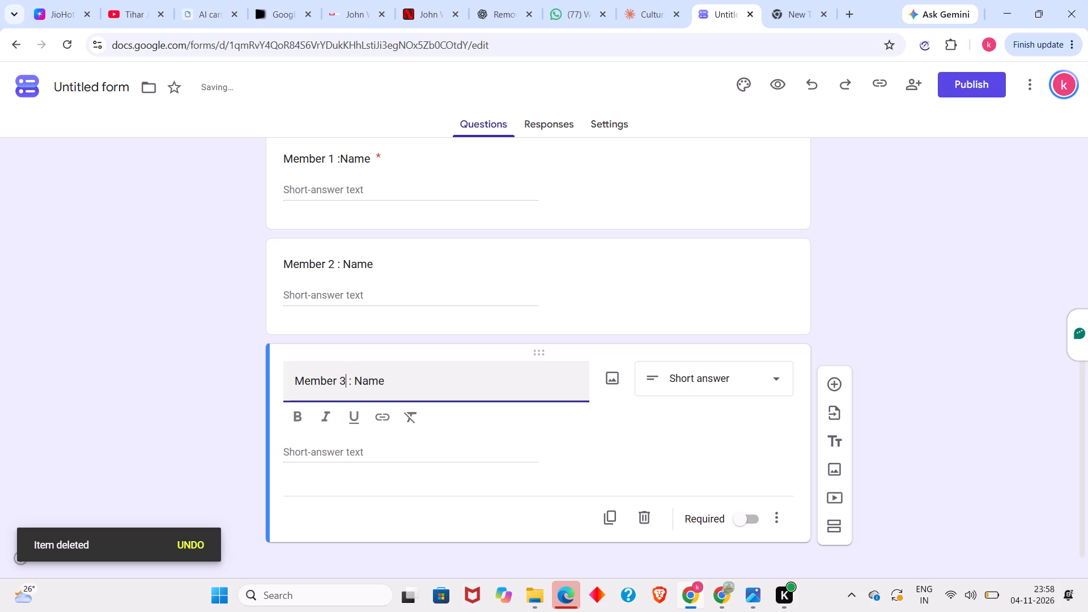
Add a question below "Member 3 : Name" and paste the copied title "Member 4 : Name" into it.
click(832, 379)
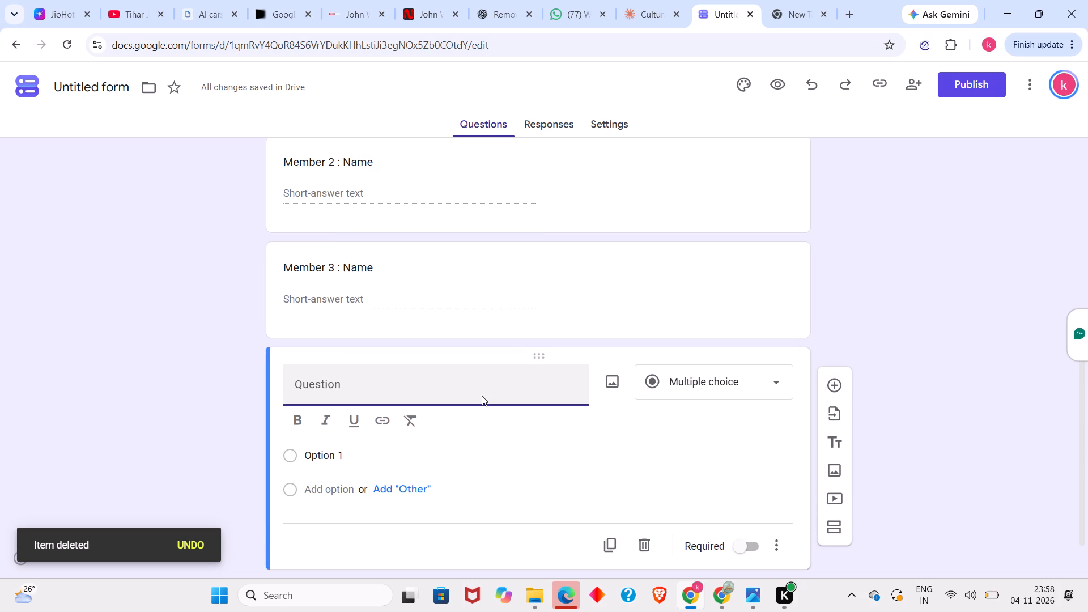
key(ctrl+v)
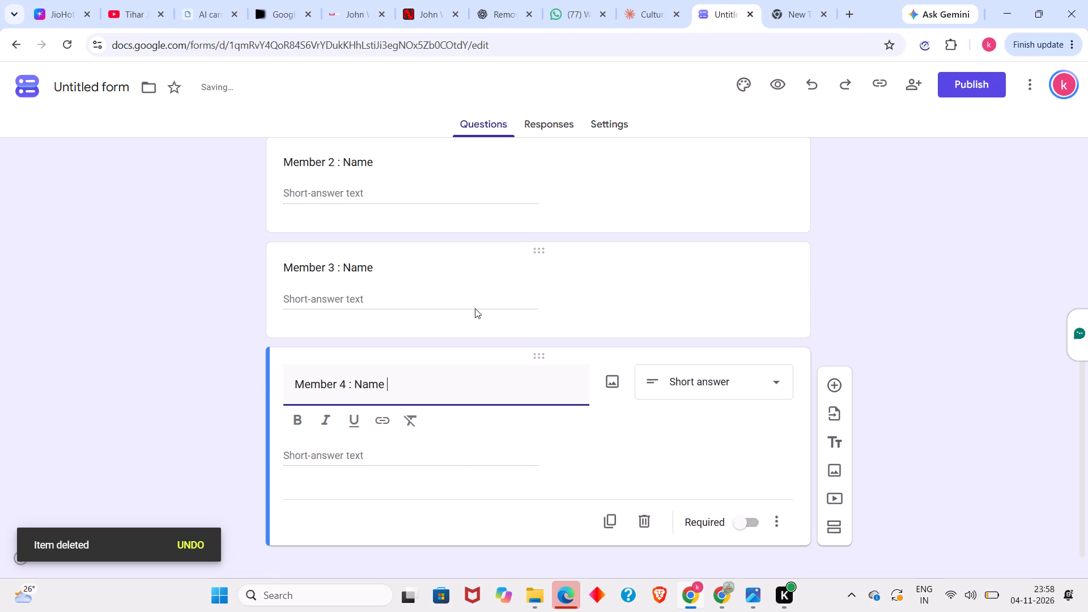
Review the whole form from the "RANGOLI COMPETITION" heading through to the "Member 4 : Name" question.
scroll(475, 308, up, 6)
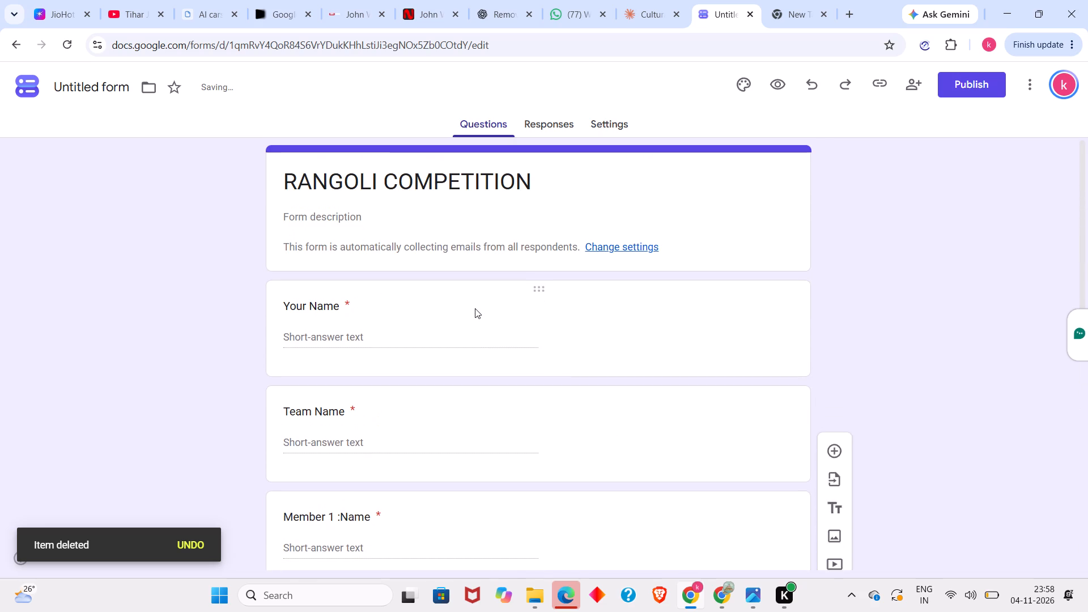
scroll(475, 308, up, 2)
scroll(475, 308, down, 2)
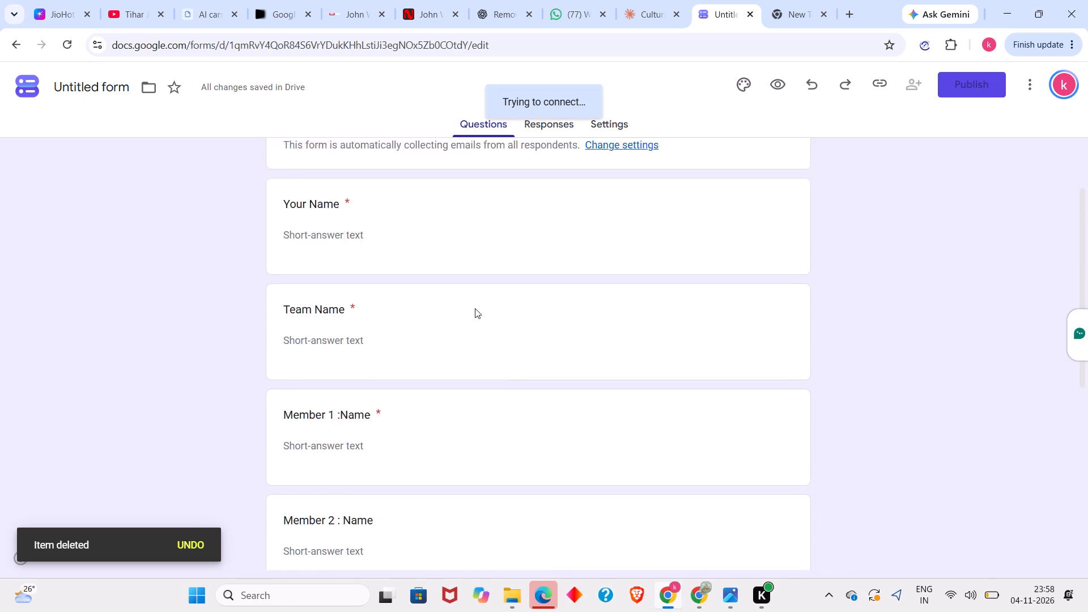
scroll(475, 308, down, 3)
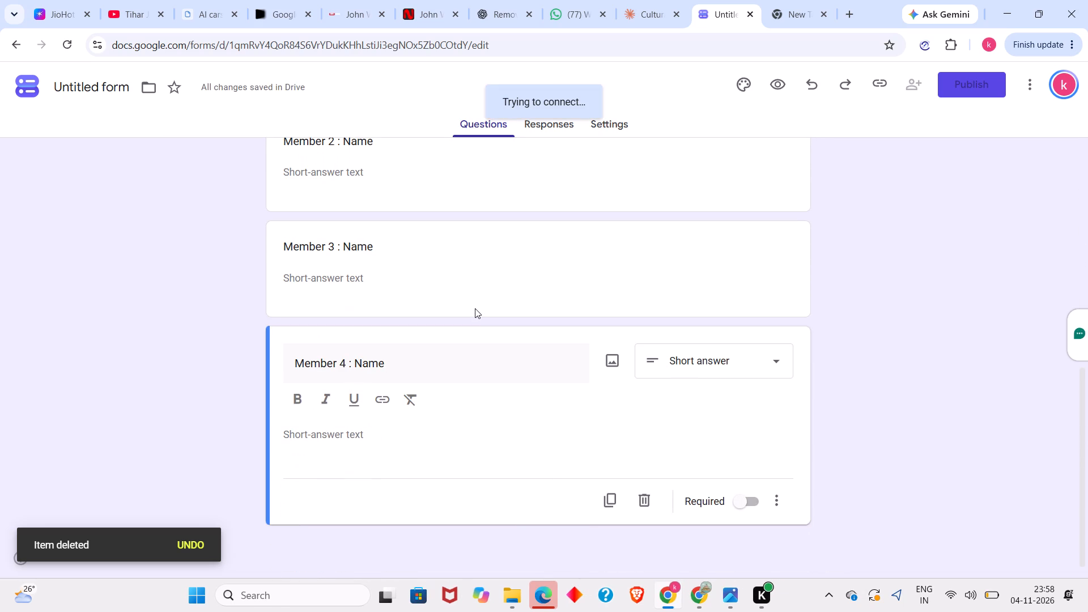
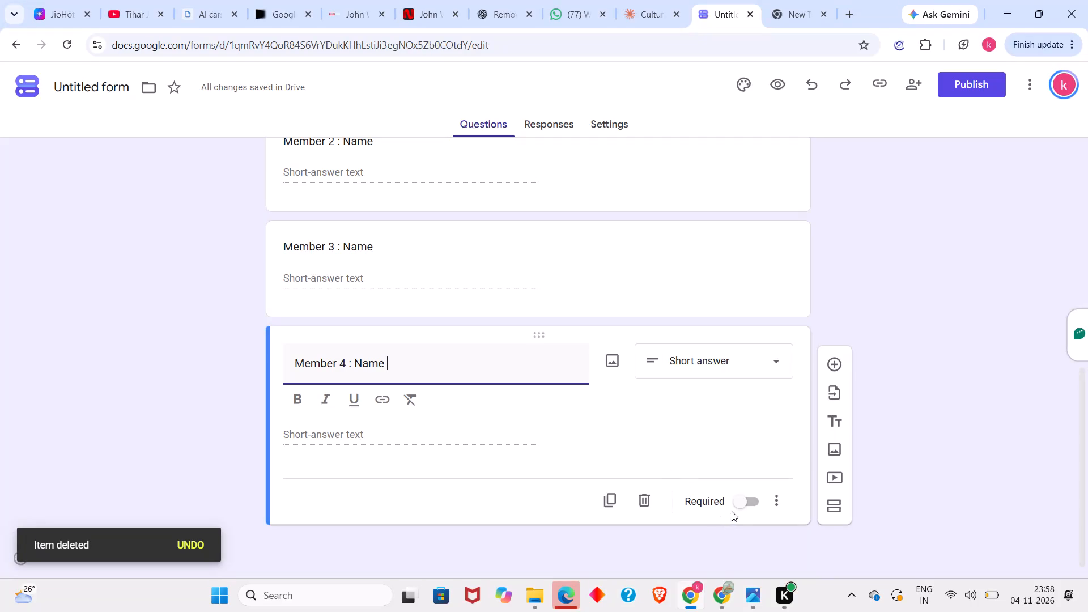
Mark the "Member 4 : Name", "Member 3 : Name" and "Member 2 : Name" questions as required, working upward from the last question.
click(735, 508)
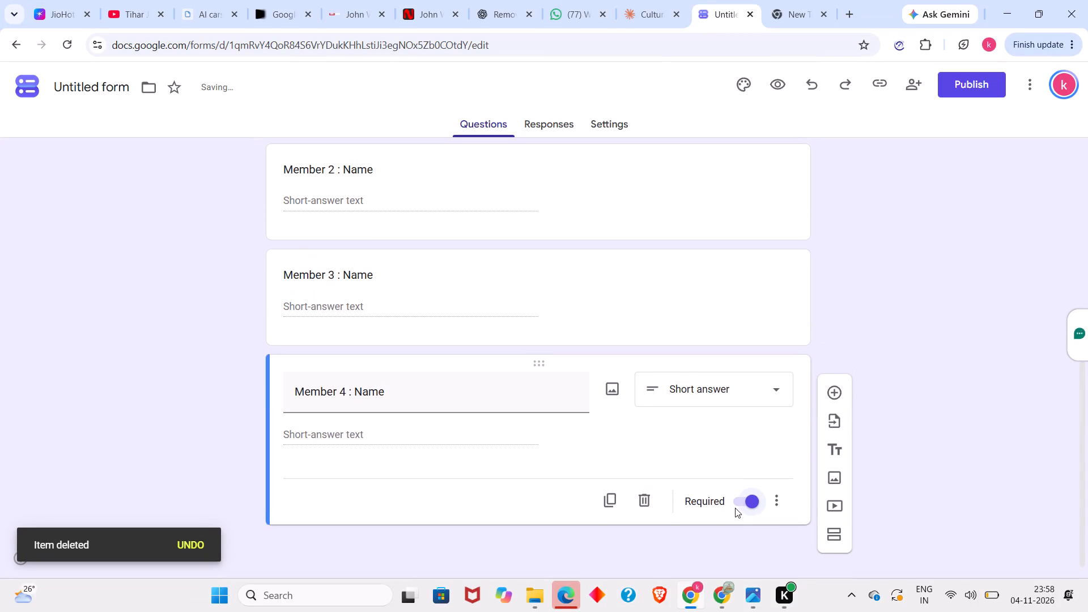
scroll(712, 403, up, 1)
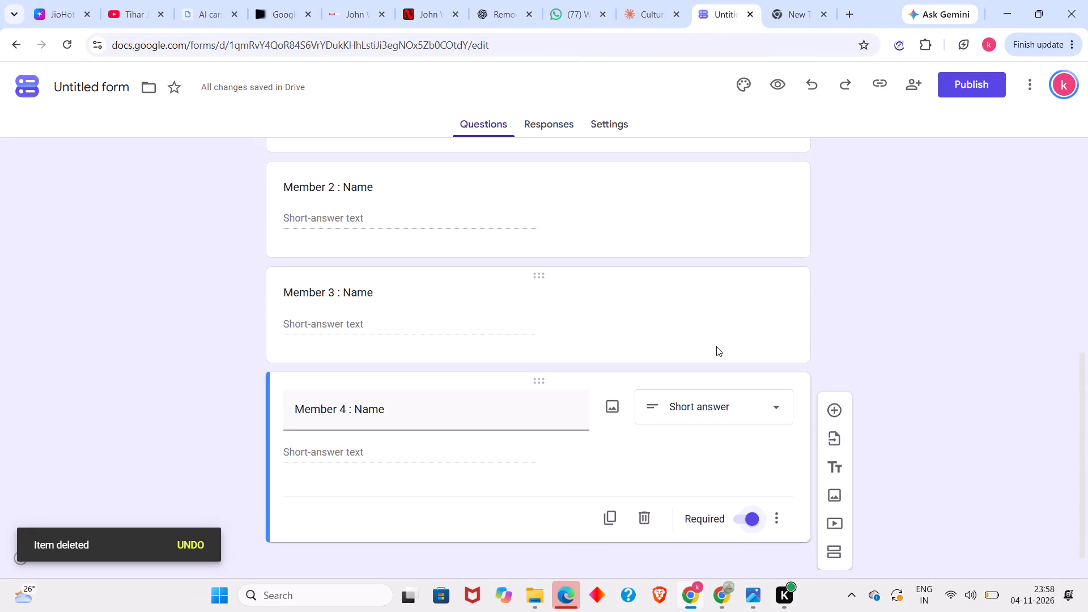
click(716, 333)
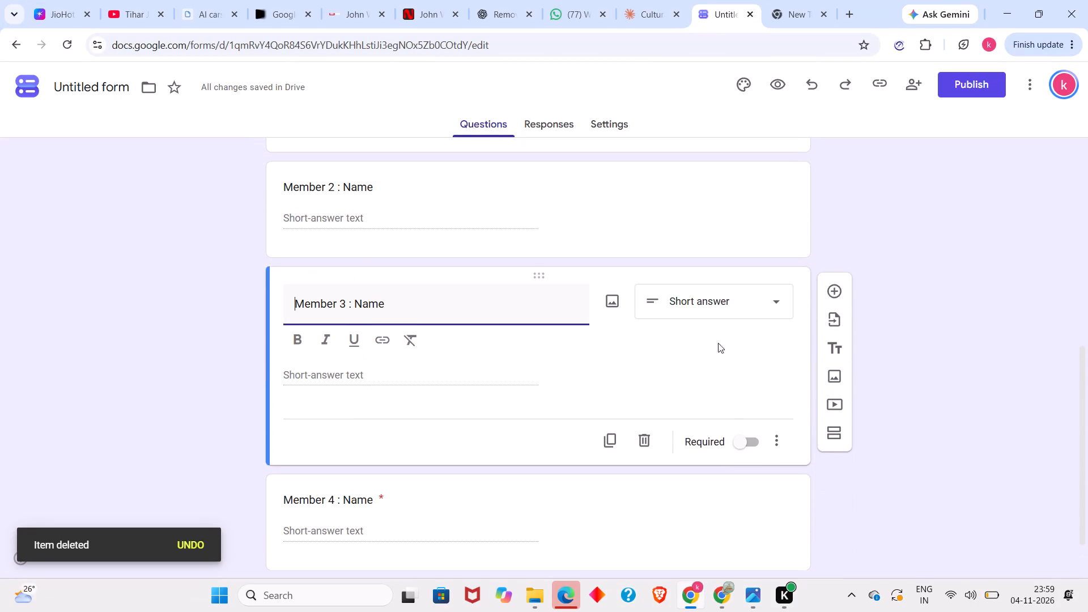
click(741, 436)
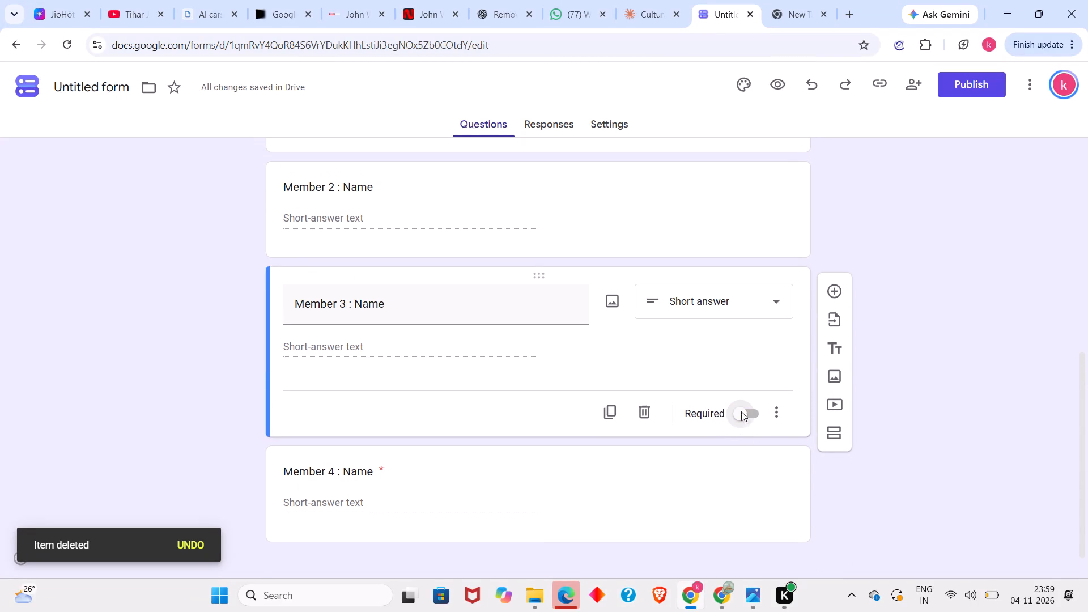
click(742, 414)
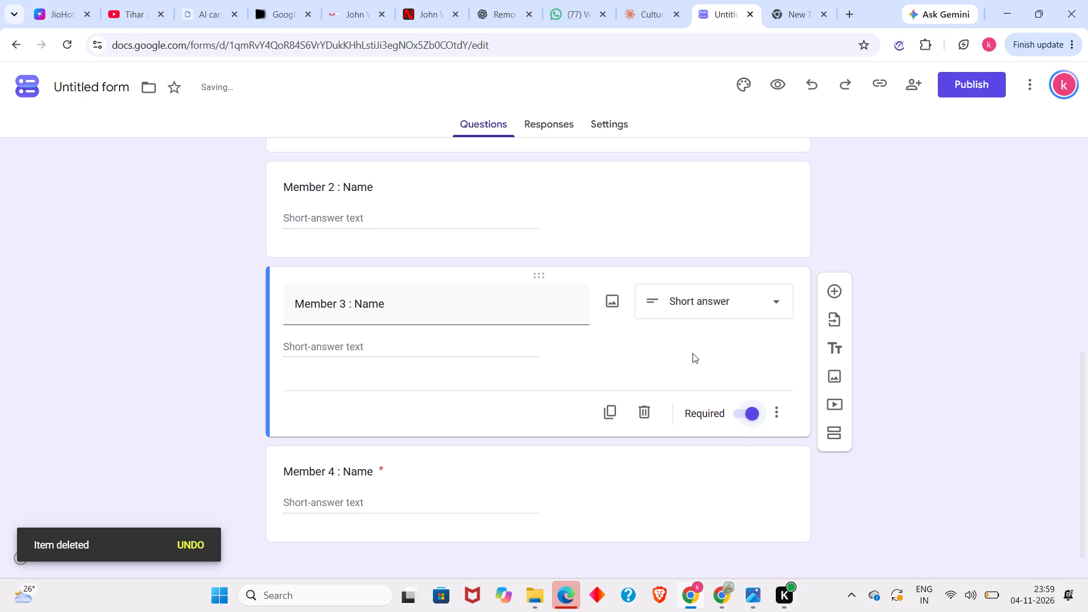
scroll(692, 353, up, 2)
click(690, 351)
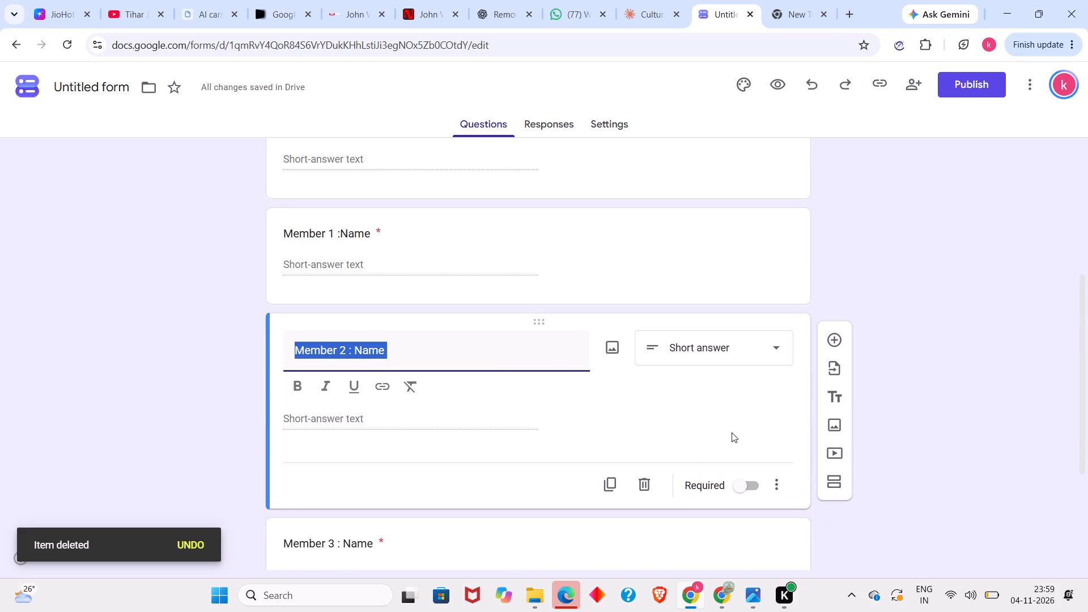
click(739, 494)
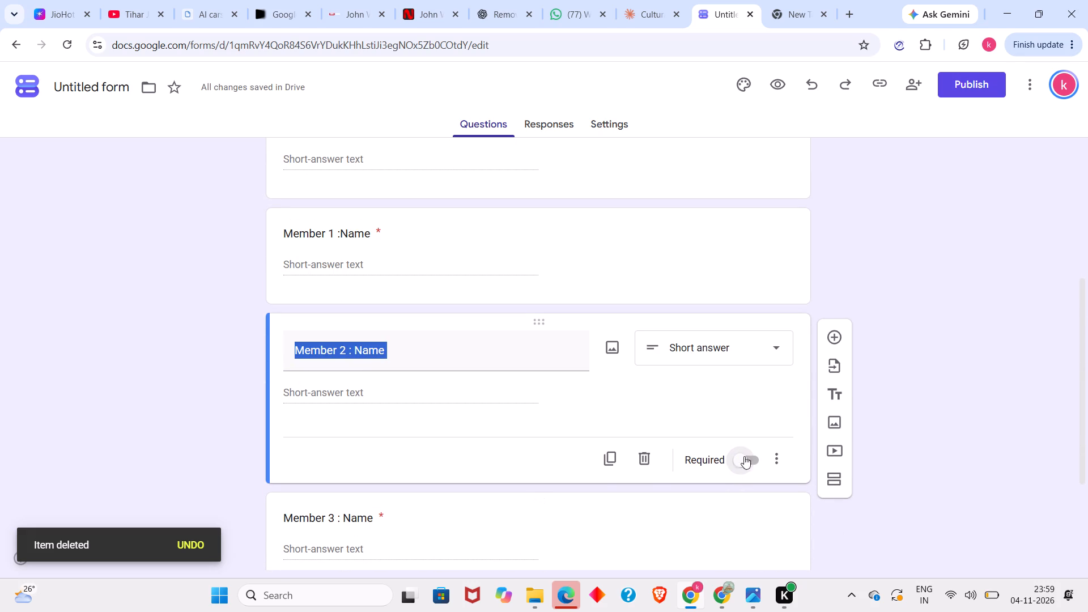
click(749, 457)
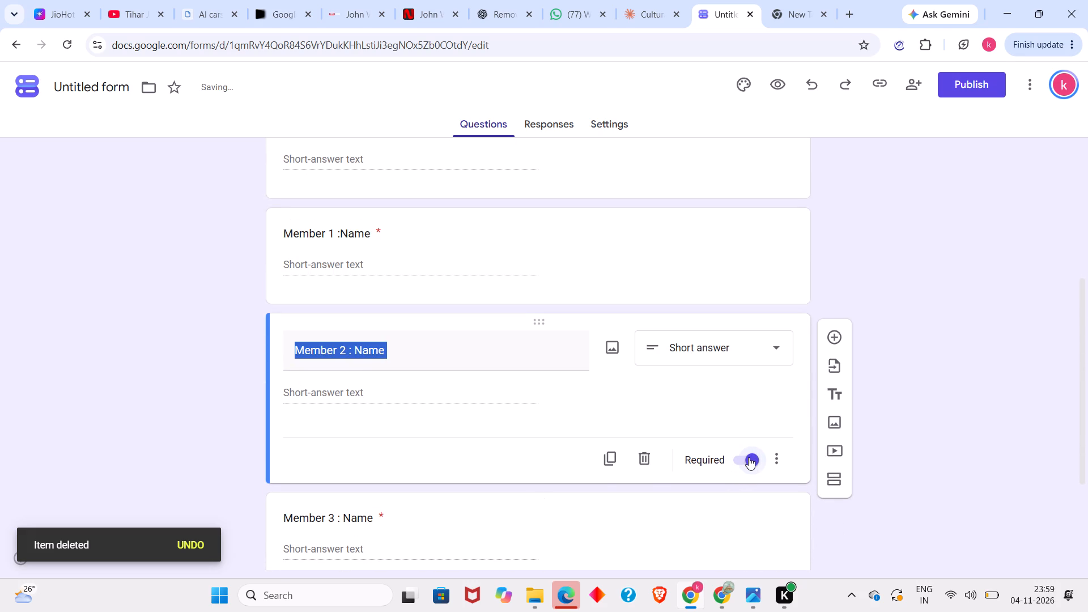
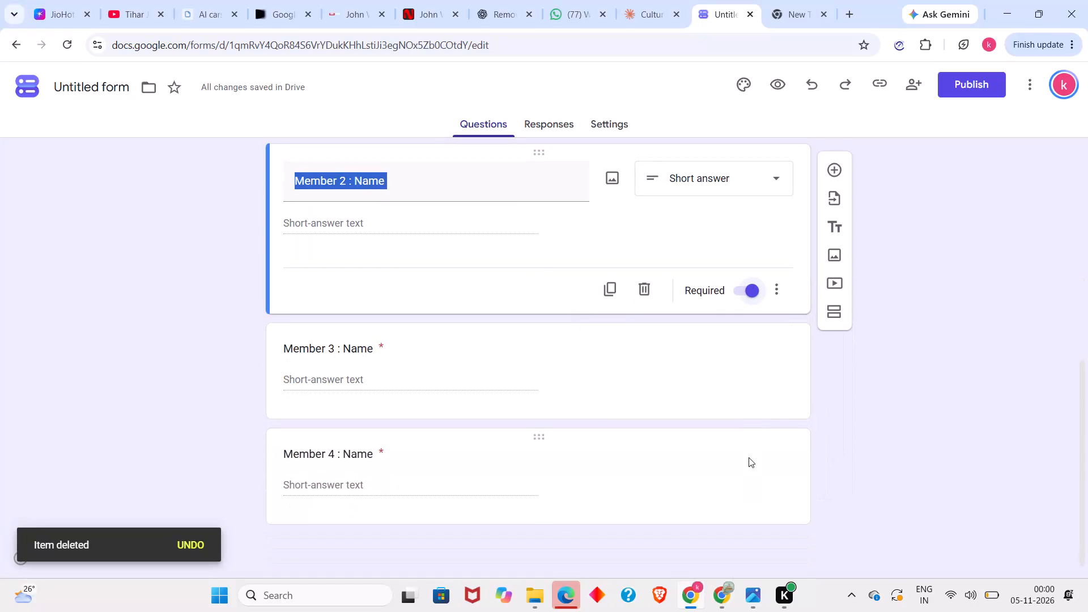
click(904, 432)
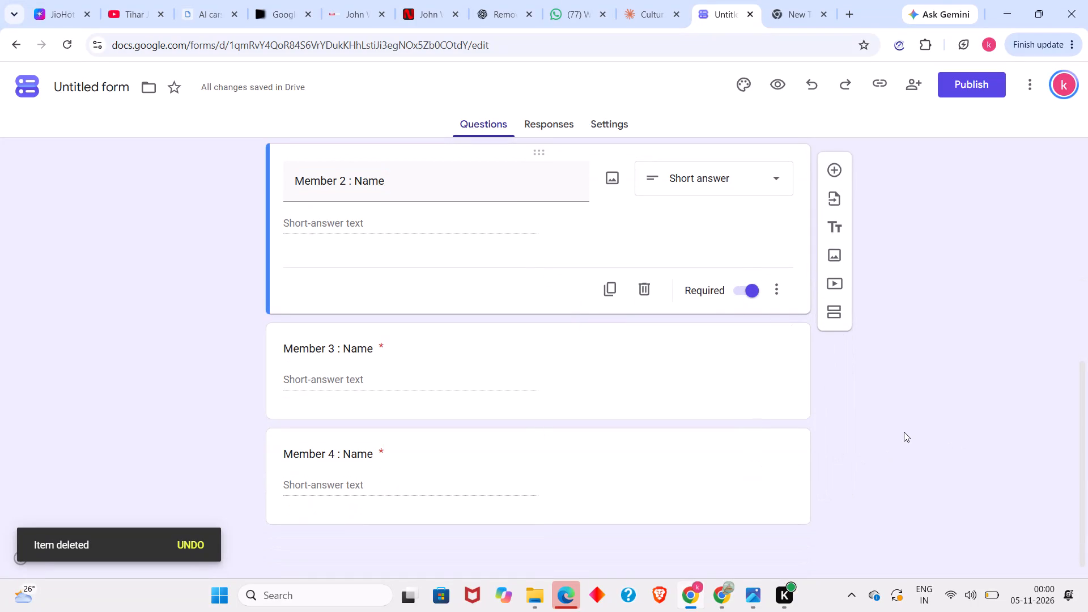
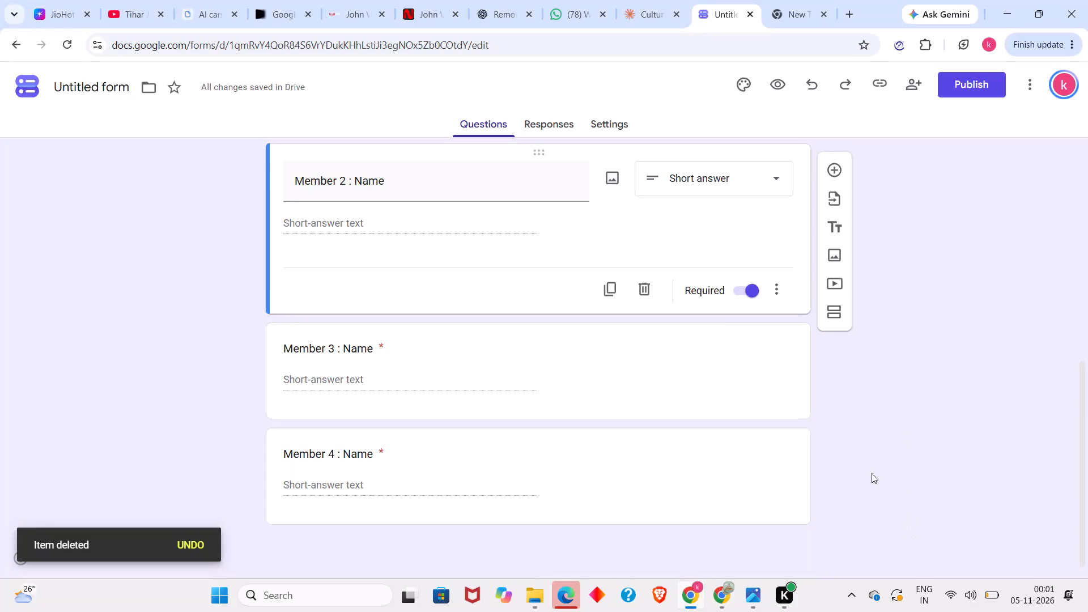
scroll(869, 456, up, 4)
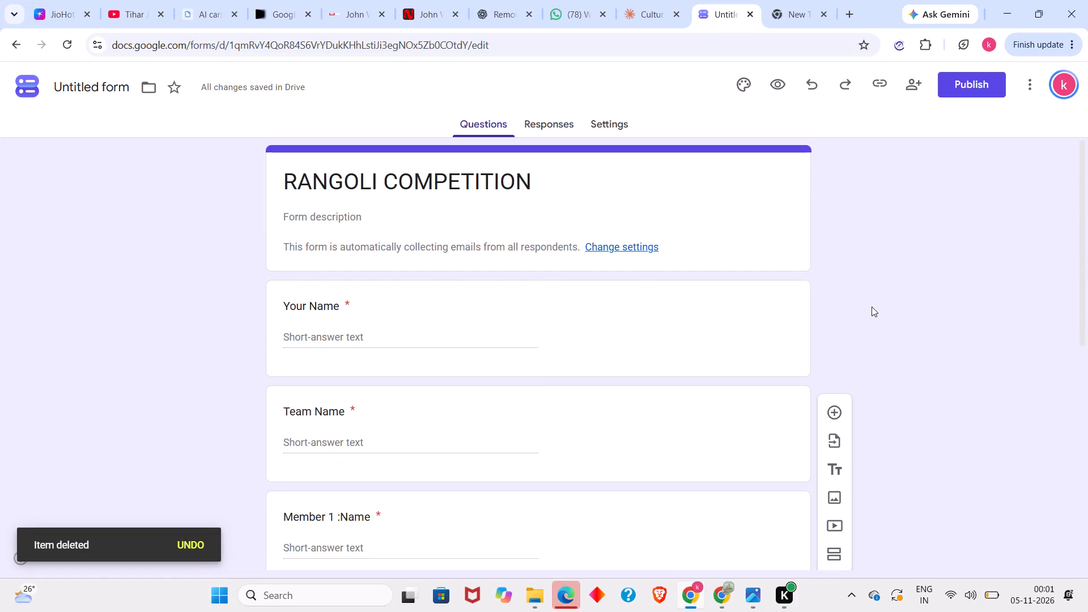
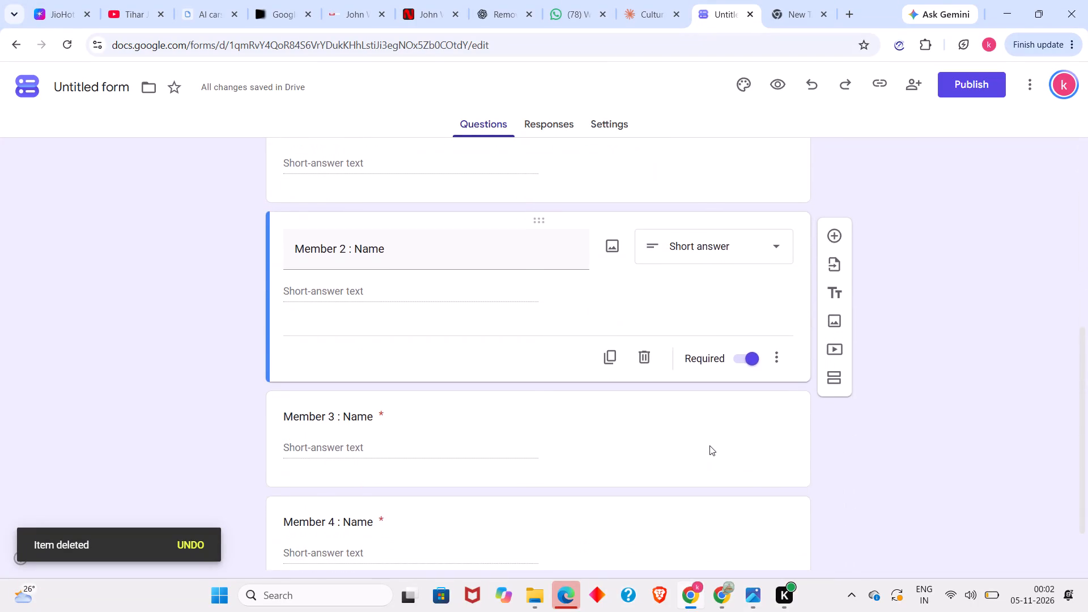
Rename the form file from its default name to match the form title, RANGOLI COMPETITION.
scroll(709, 445, down, 2)
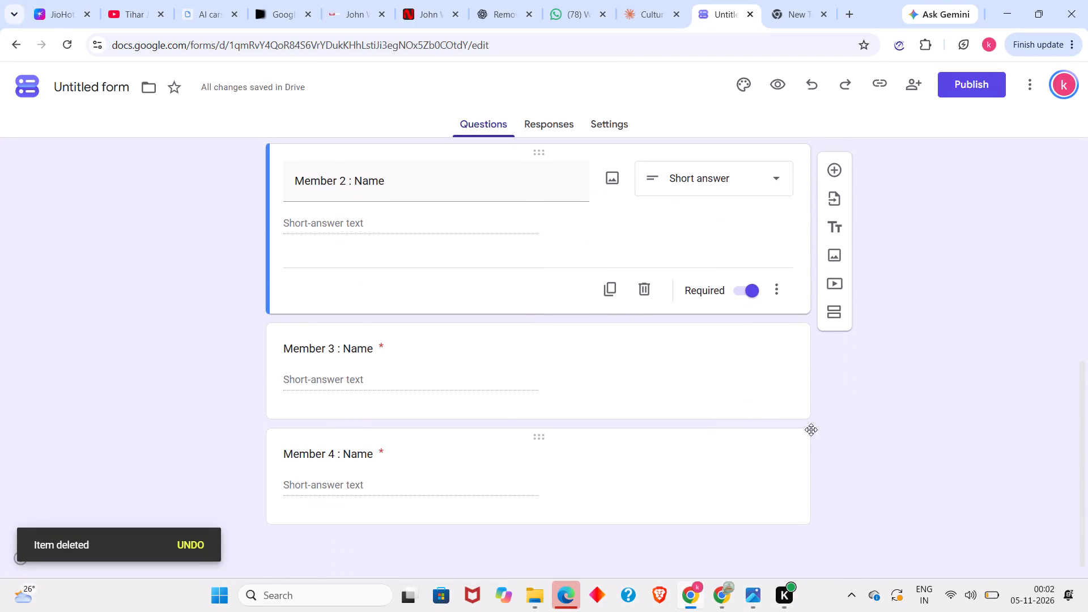
click(814, 428)
scroll(814, 428, up, 3)
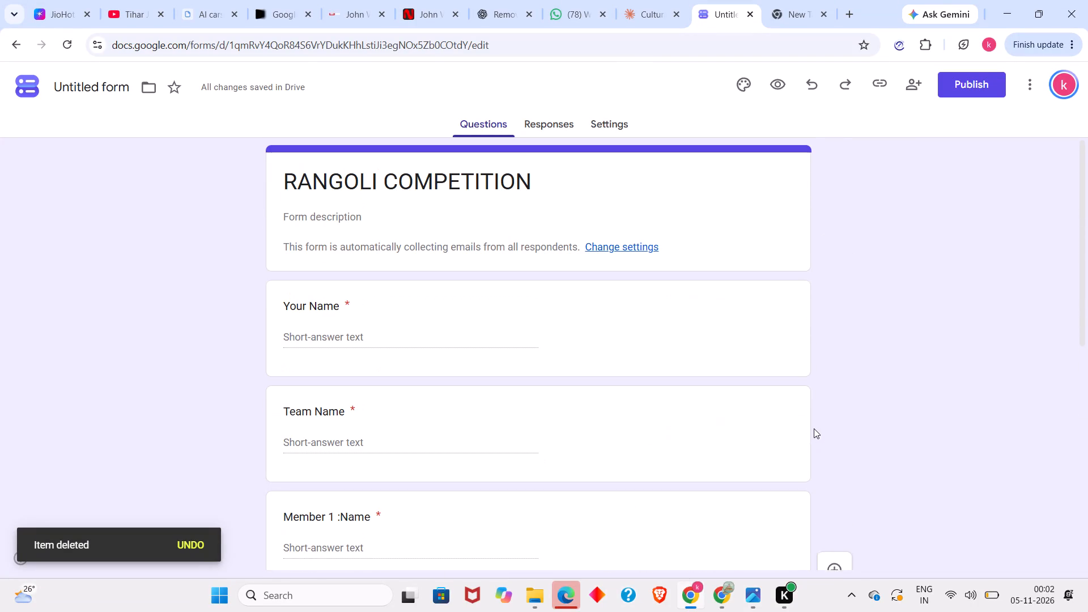
scroll(814, 428, up, 1)
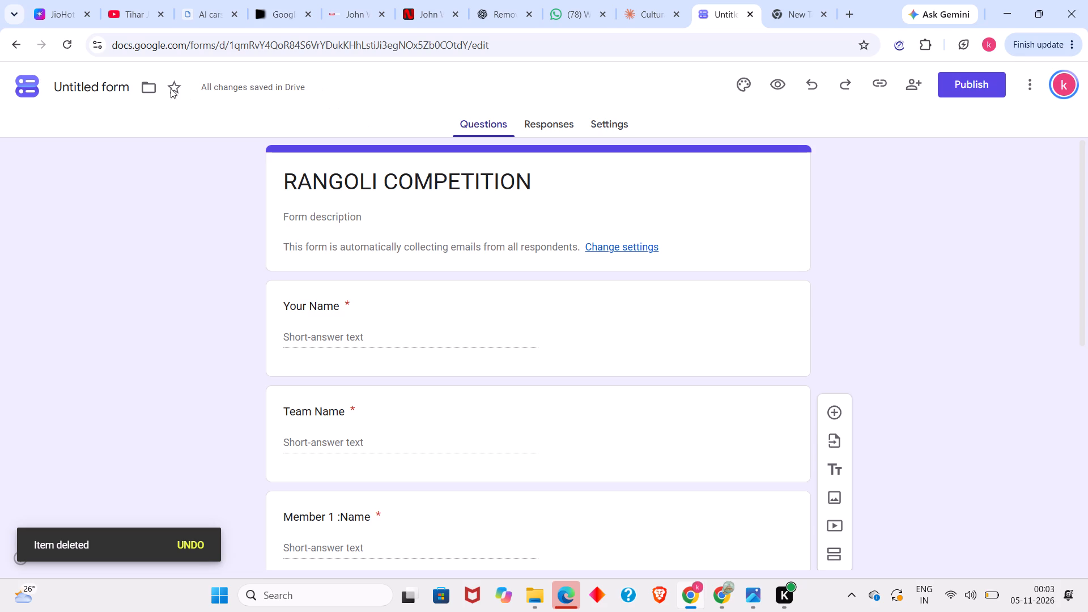
click(124, 83)
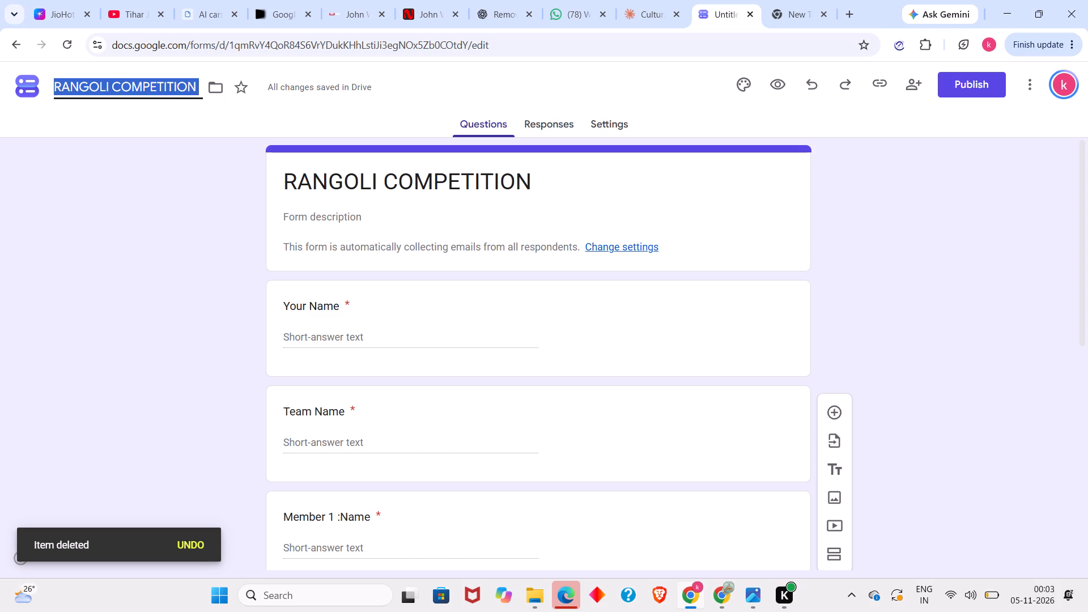
key(Return)
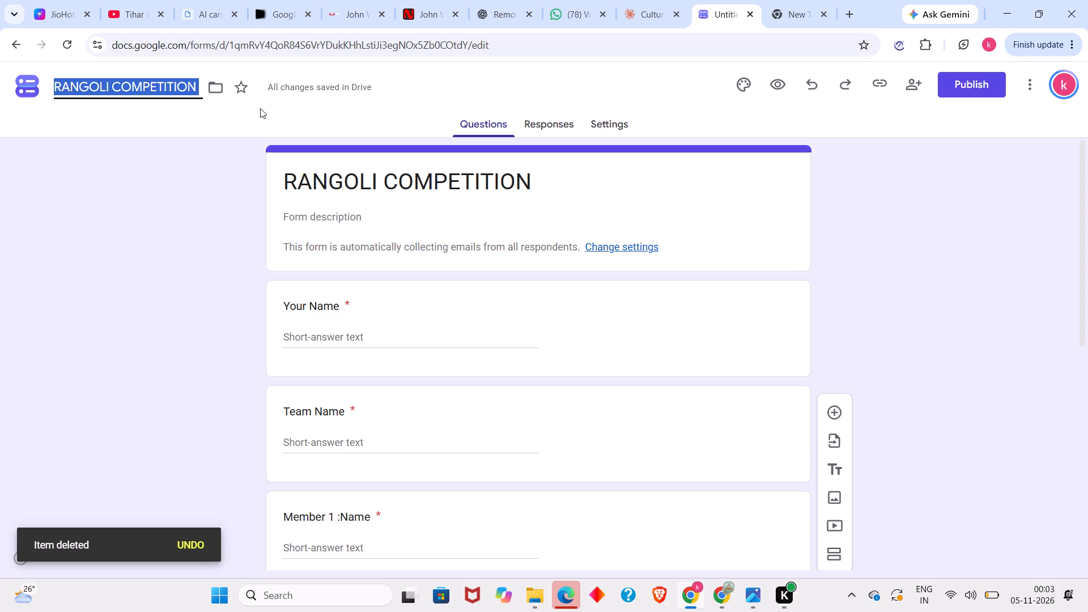
click(252, 110)
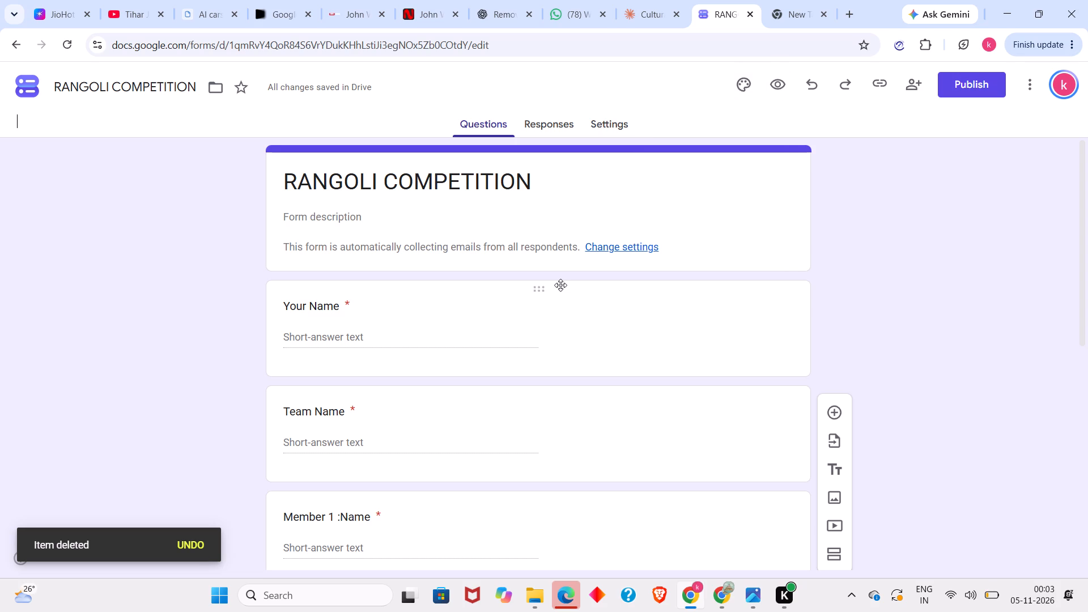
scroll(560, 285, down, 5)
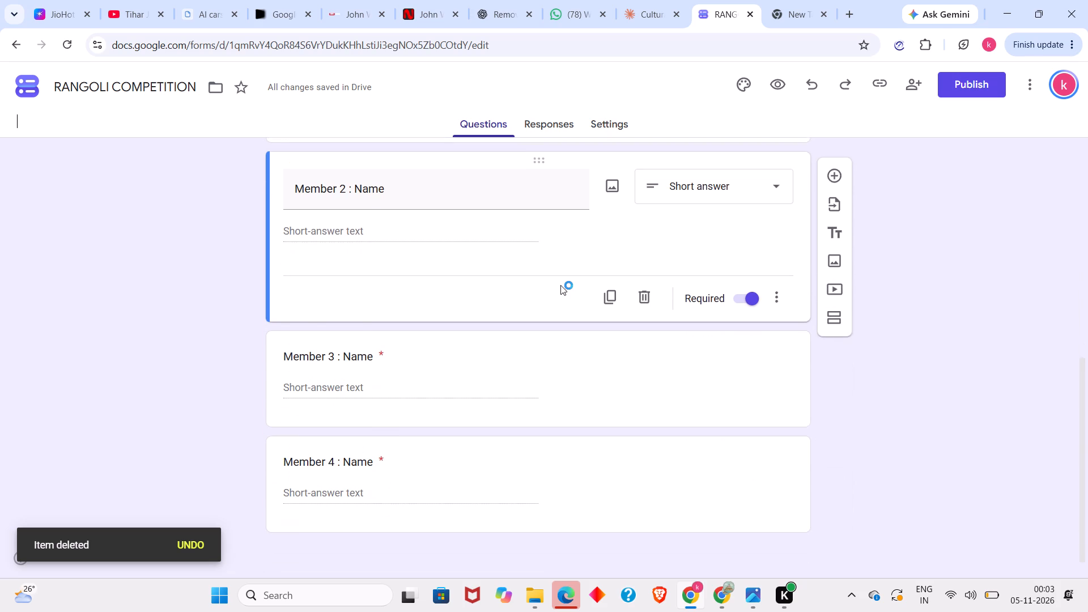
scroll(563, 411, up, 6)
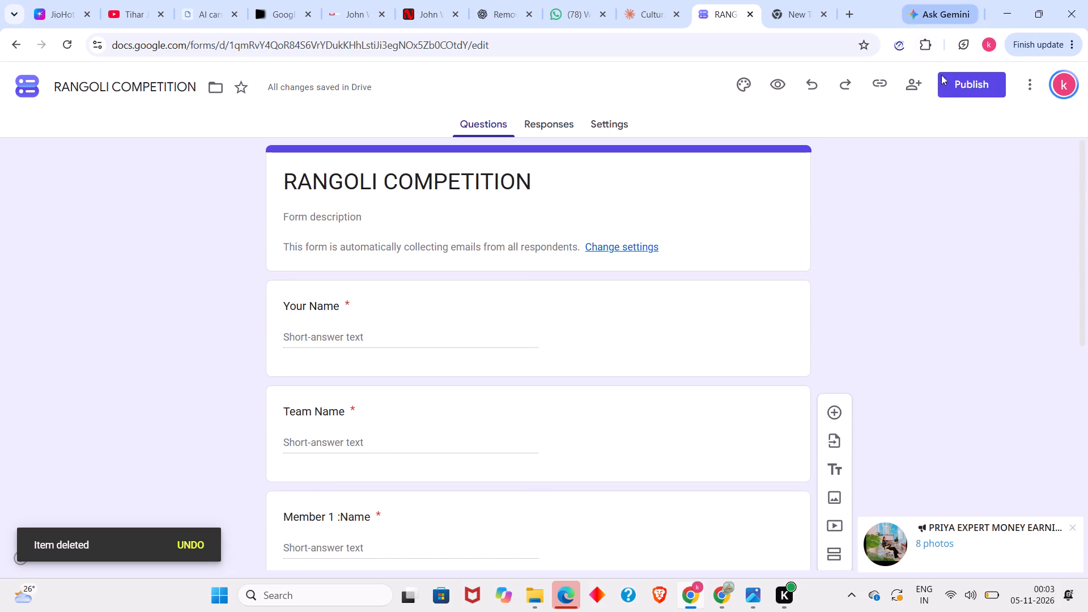
Publish the RANGOLI COMPETITION form for anyone with the link and copy its full, unshortened responder link.
click(951, 82)
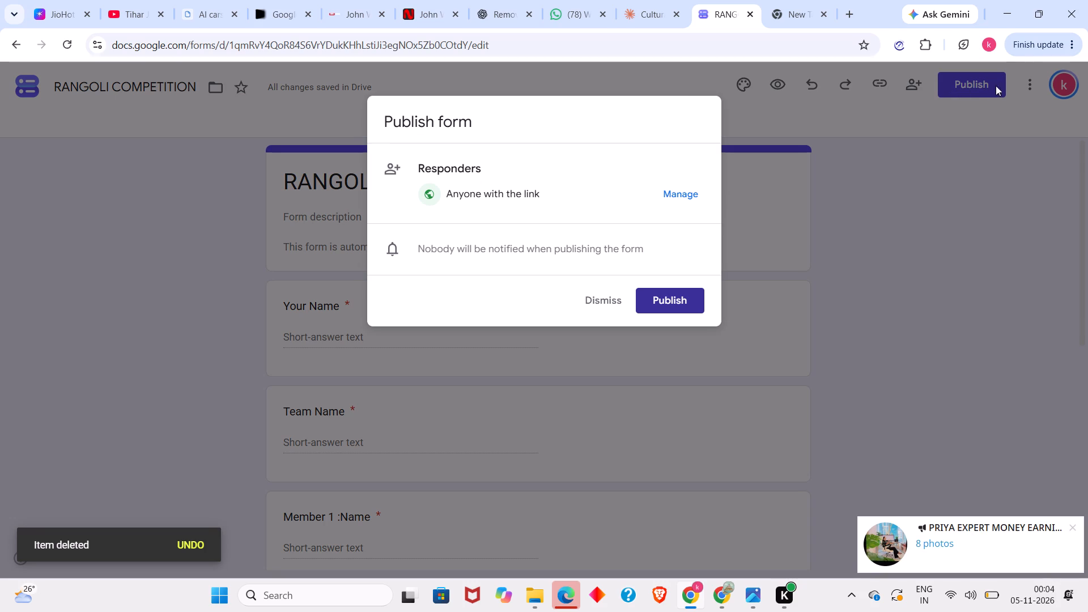
click(671, 305)
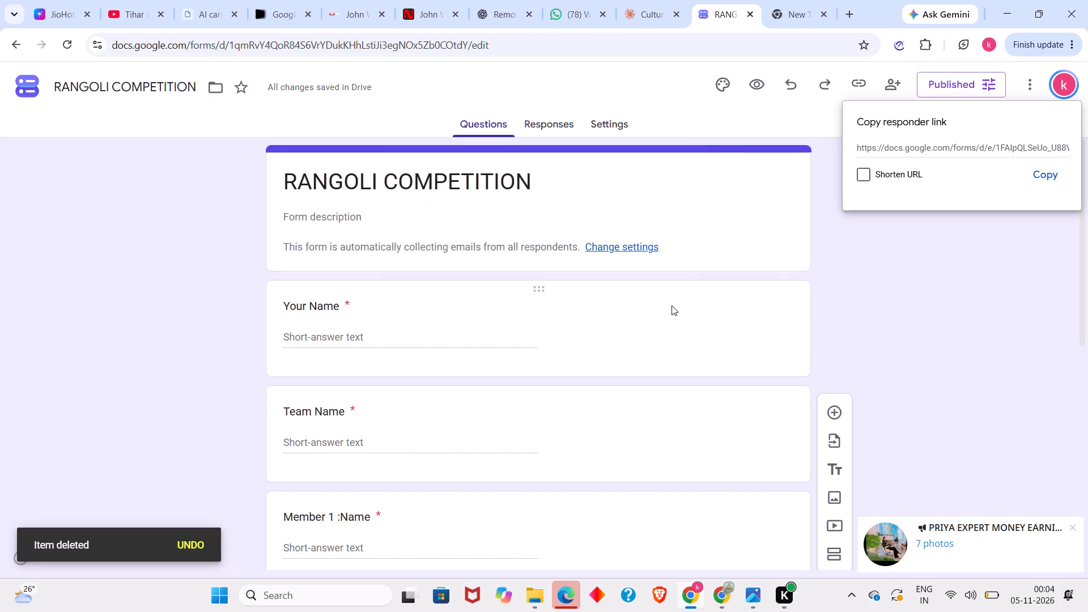
click(1043, 176)
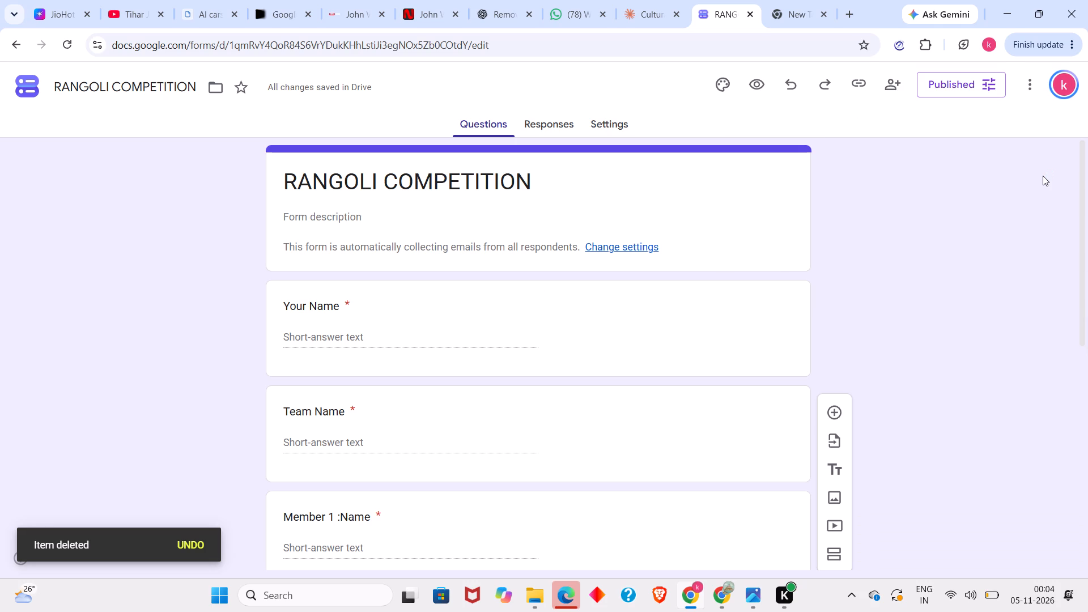